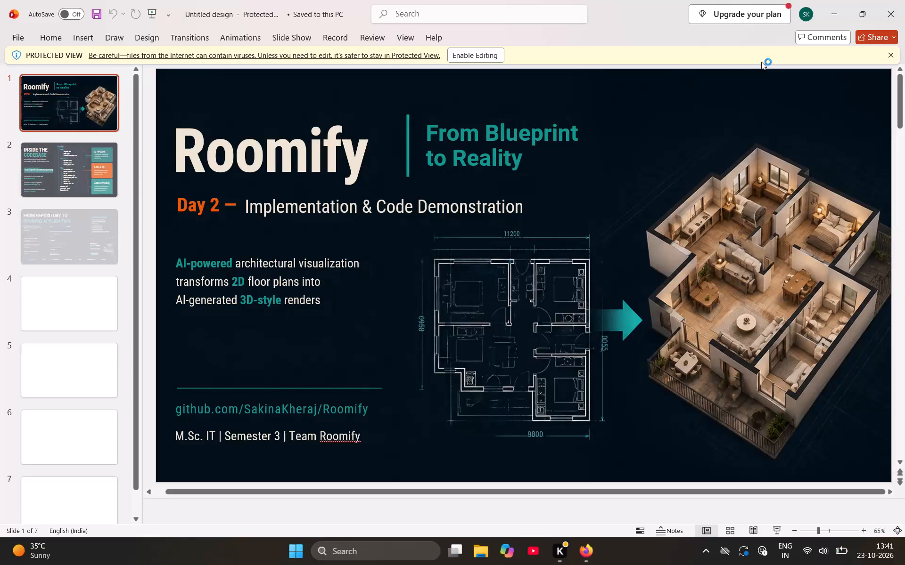
Review the opening slides of the Roomify presentation, from the title slide through the codebase structure to the repository setup workflow.
key(Right)
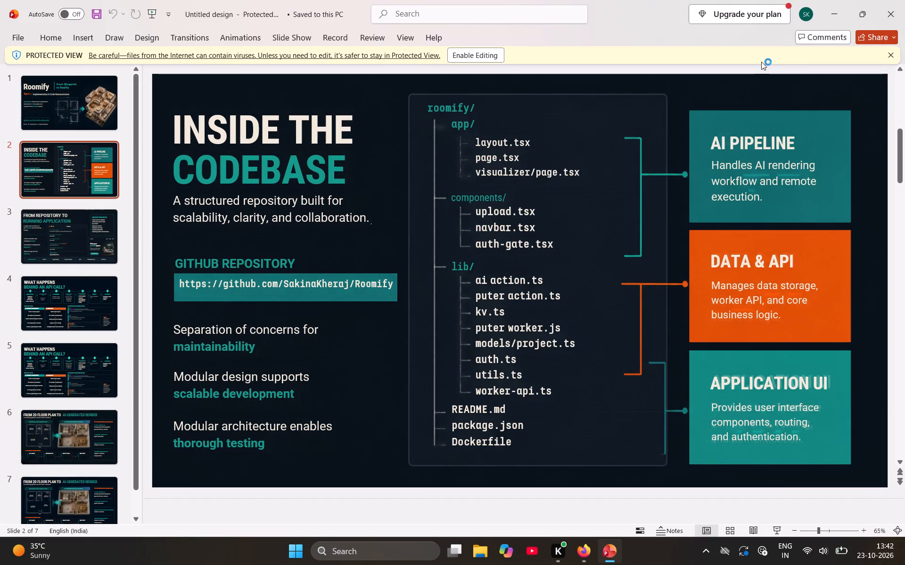
key(Left)
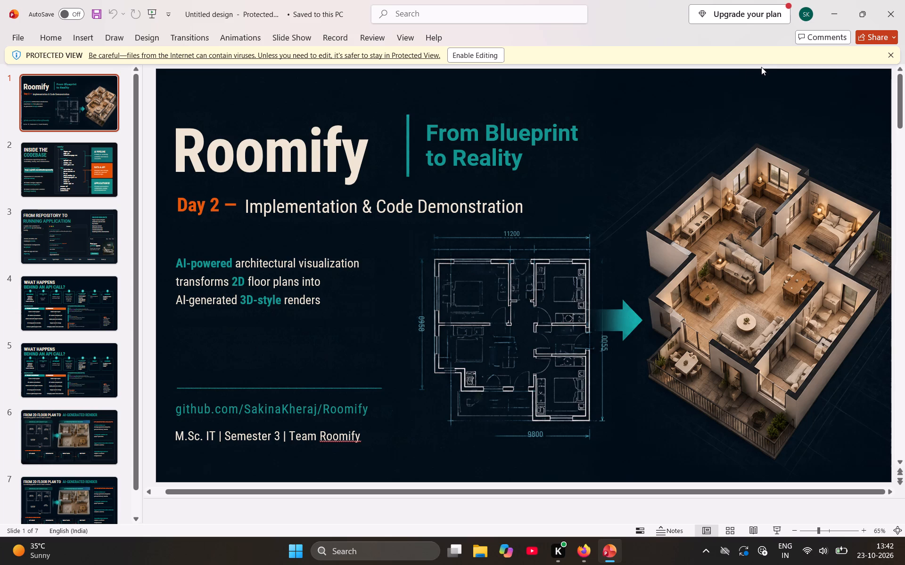
key(Right)
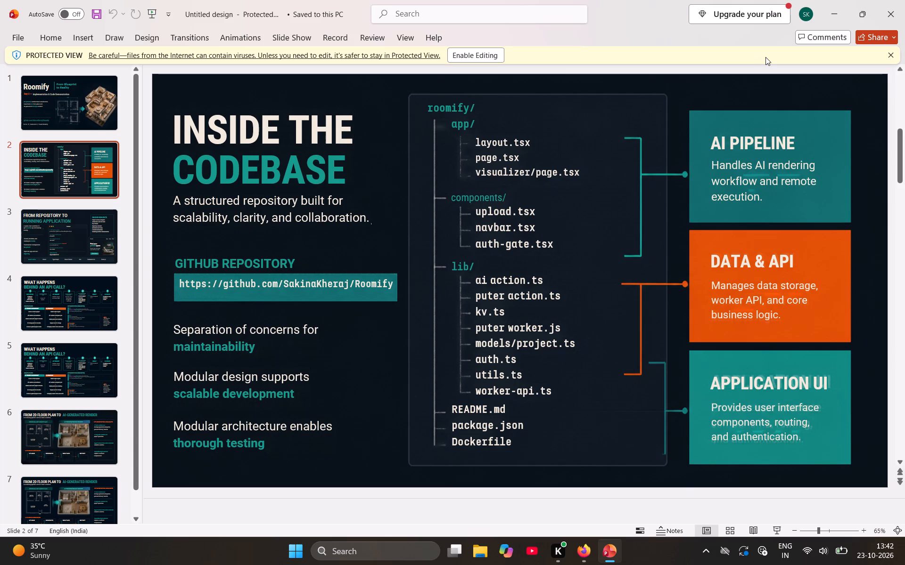
key(Left)
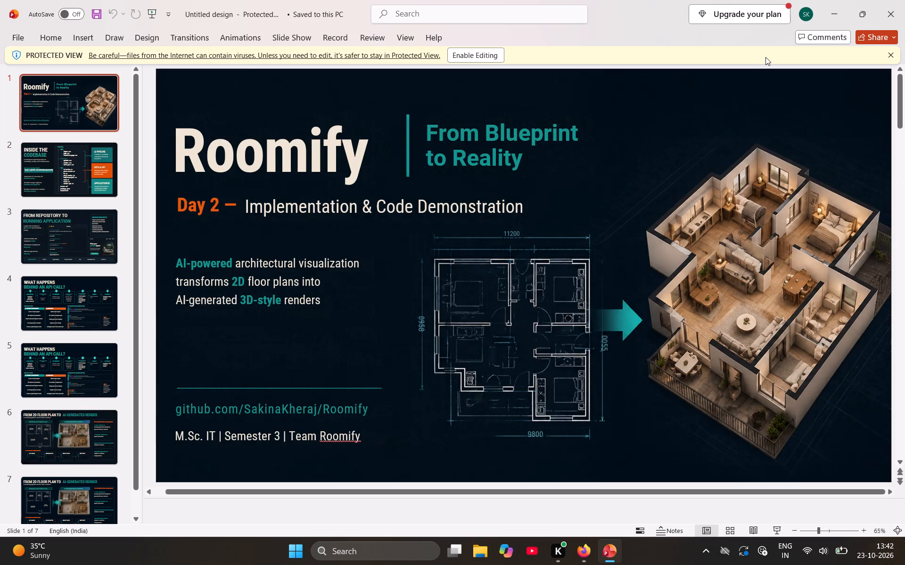
key(Right)
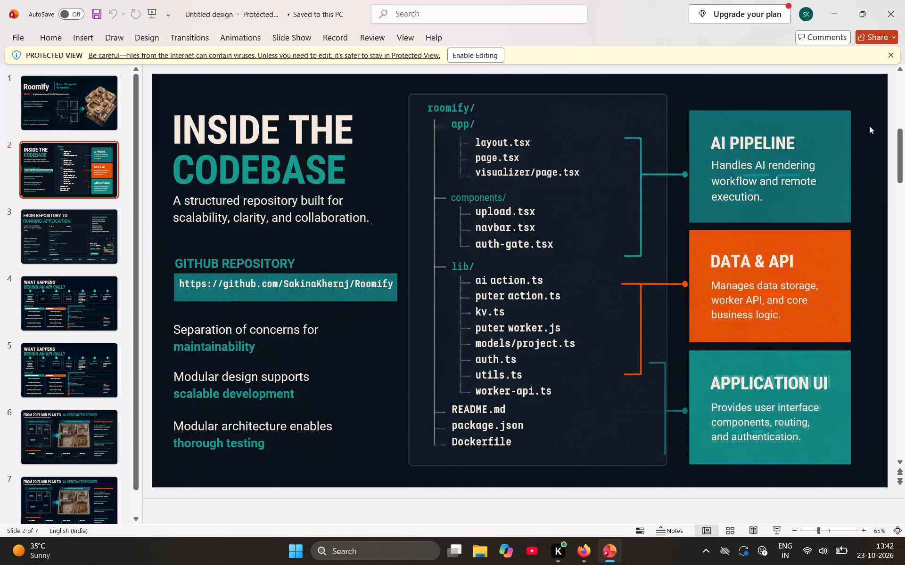
click(723, 434)
click(518, 151)
click(670, 279)
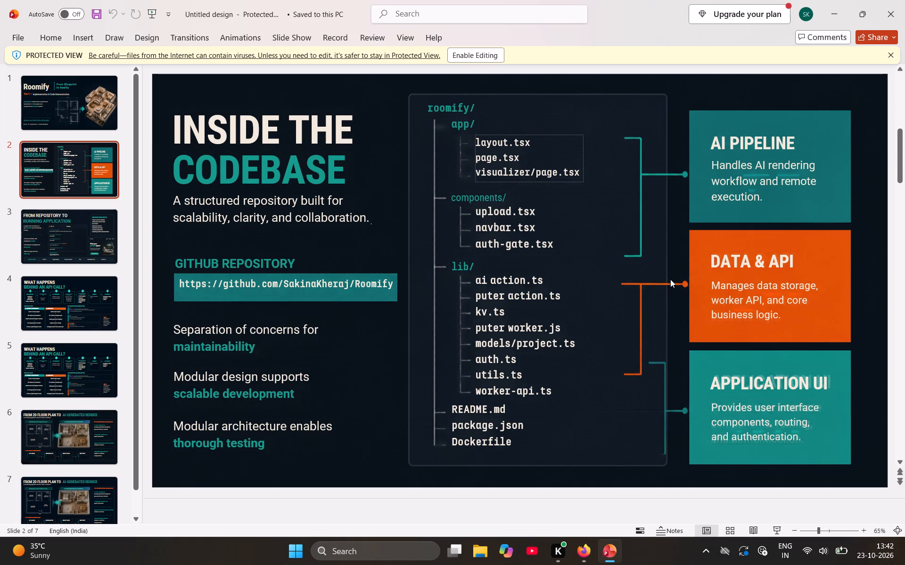
click(734, 383)
click(855, 434)
click(901, 417)
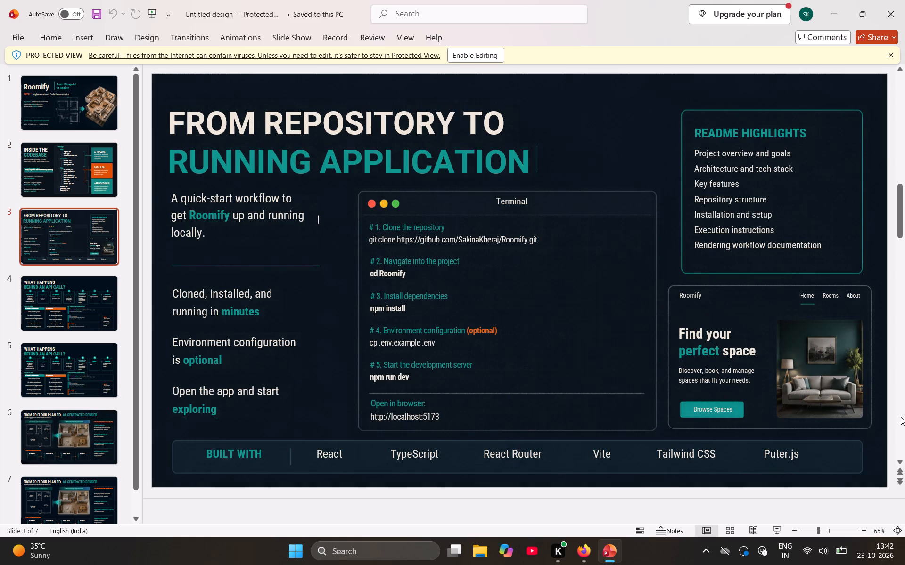
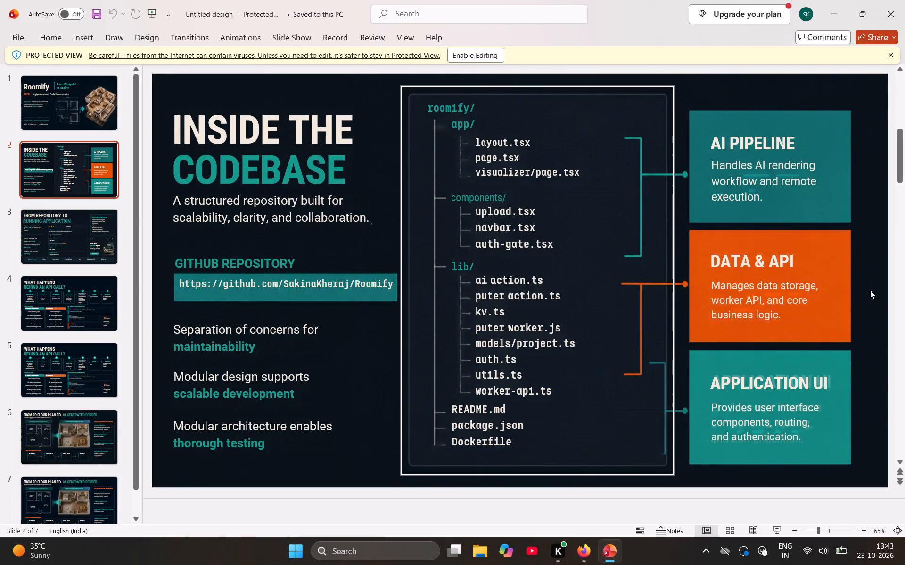
Review slide 3 on going from repository to running application, including the terminal setup commands and the Built With technology list.
click(902, 296)
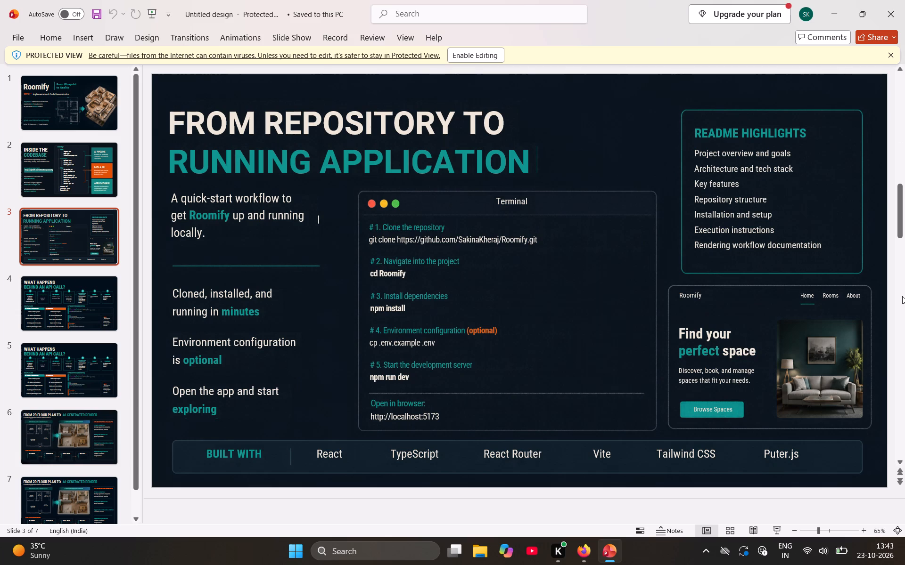
click(518, 238)
click(361, 314)
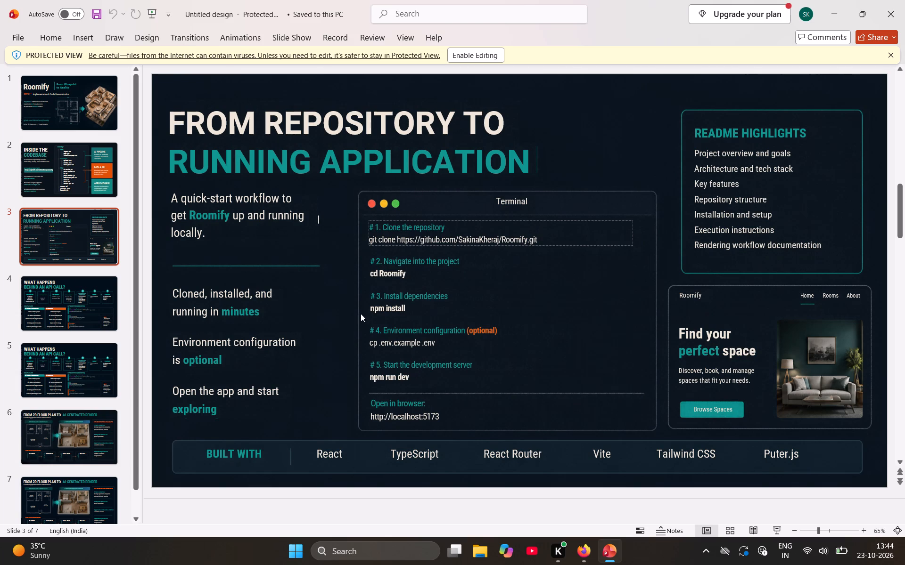
click(621, 478)
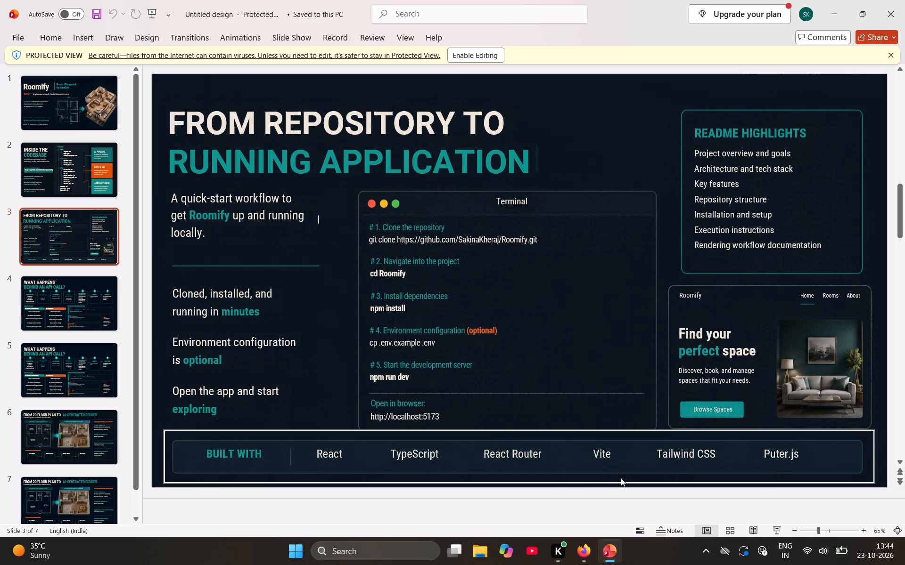
click(505, 357)
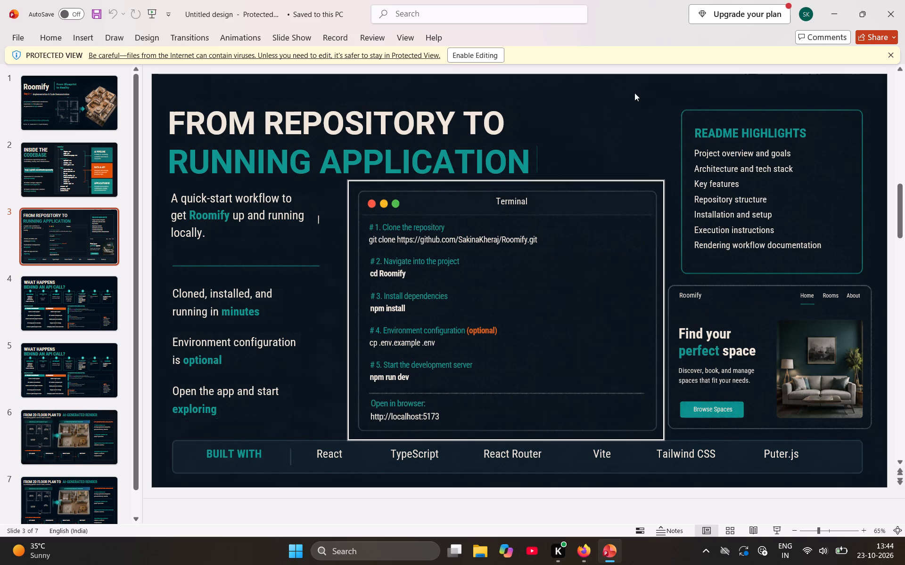
click(632, 94)
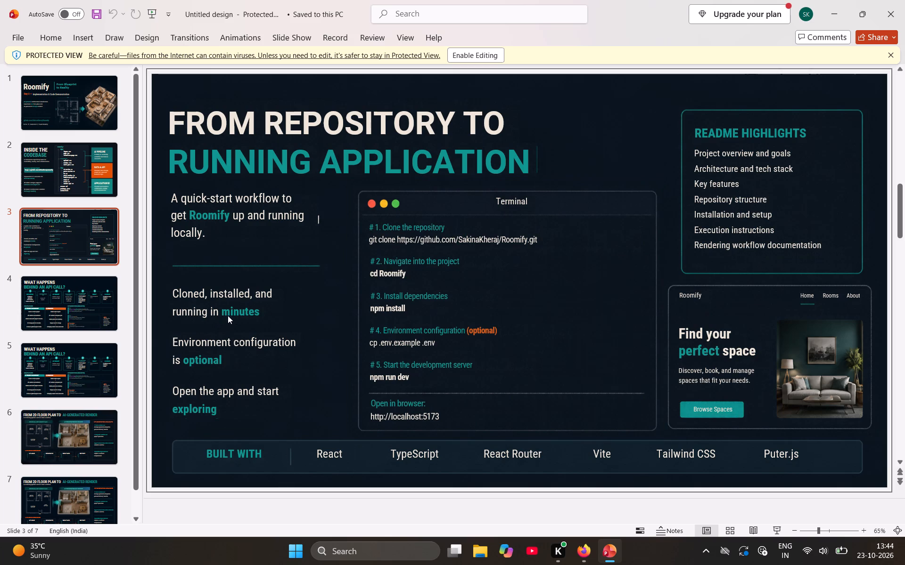
click(256, 502)
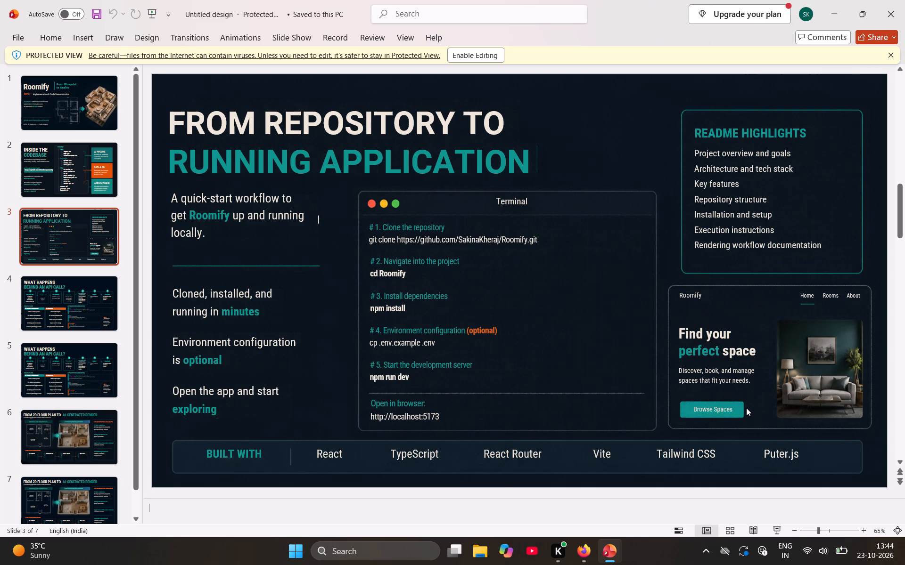
Go to slide 4 and examine the API call workflow, the example flows and the documented implementation code snippets.
key(Right)
key(Right)
key(Down)
key(Down)
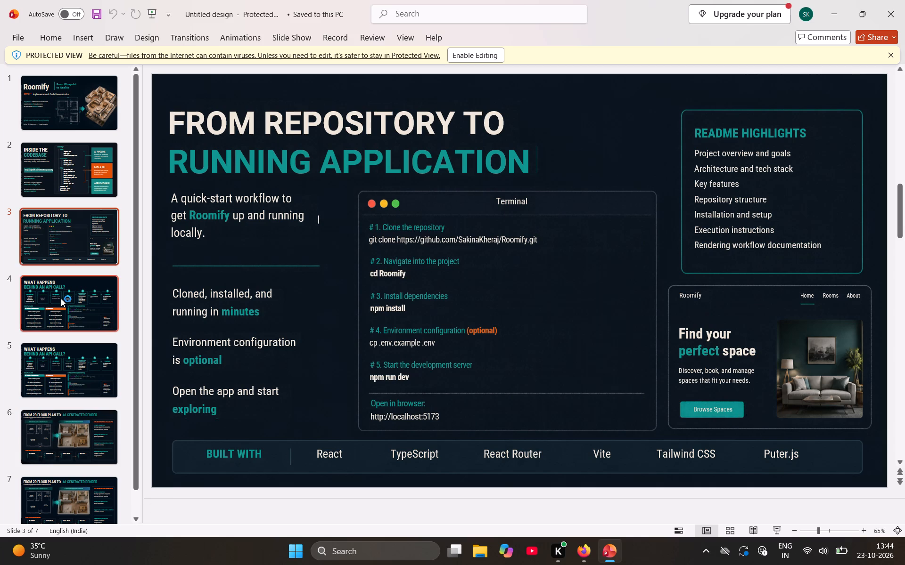
click(61, 299)
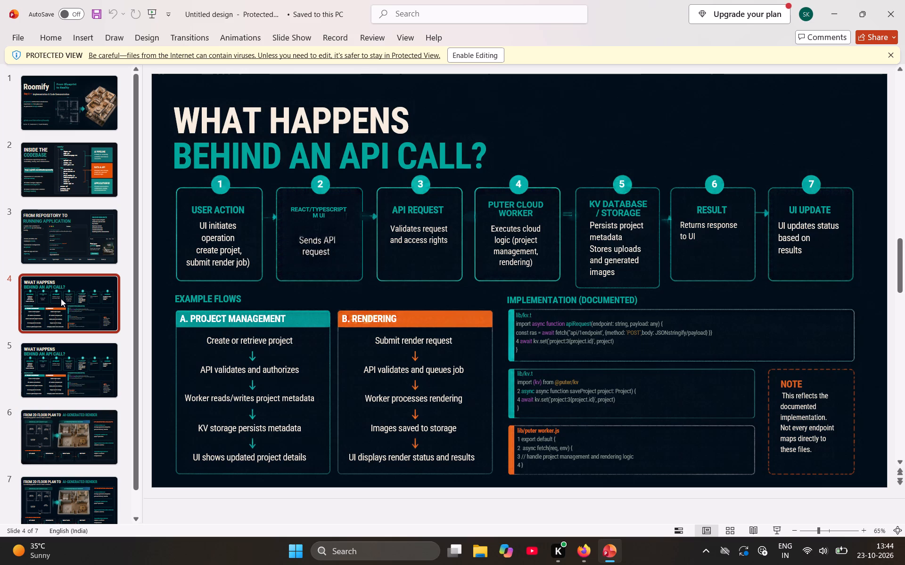
click(583, 341)
click(576, 356)
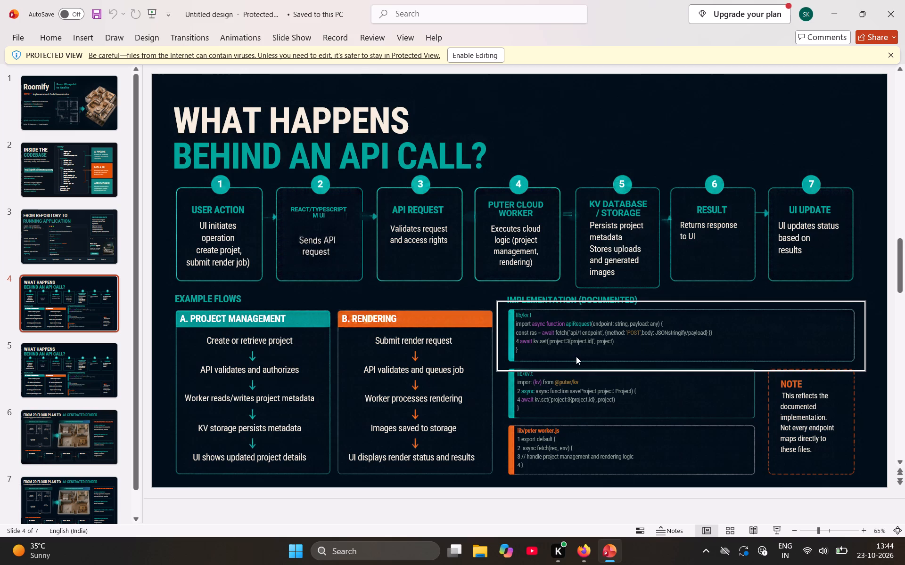
click(561, 401)
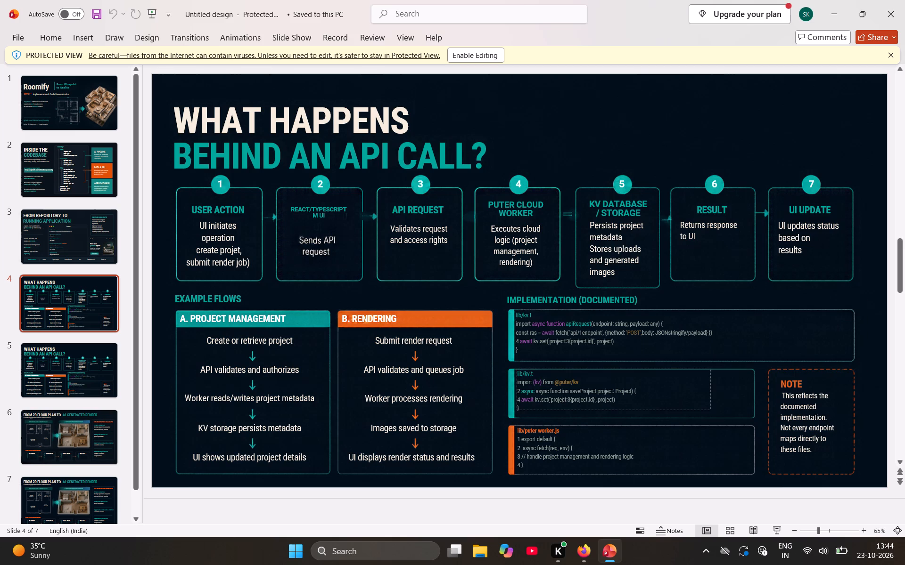
click(580, 515)
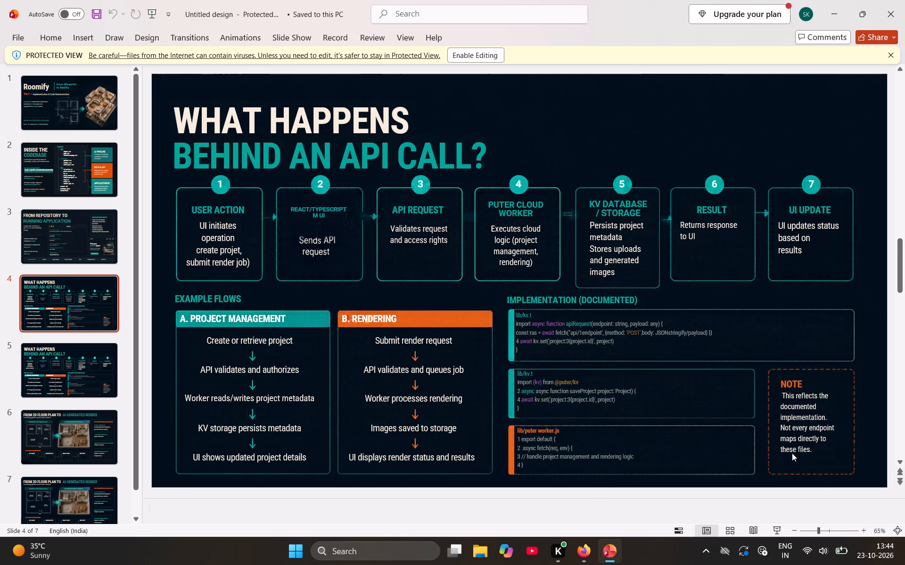
Compare slides 4 and 5, the two "What Happens Behind an API Call?" slides, by switching back and forth between them.
key(Right)
key(Right)
key(Down)
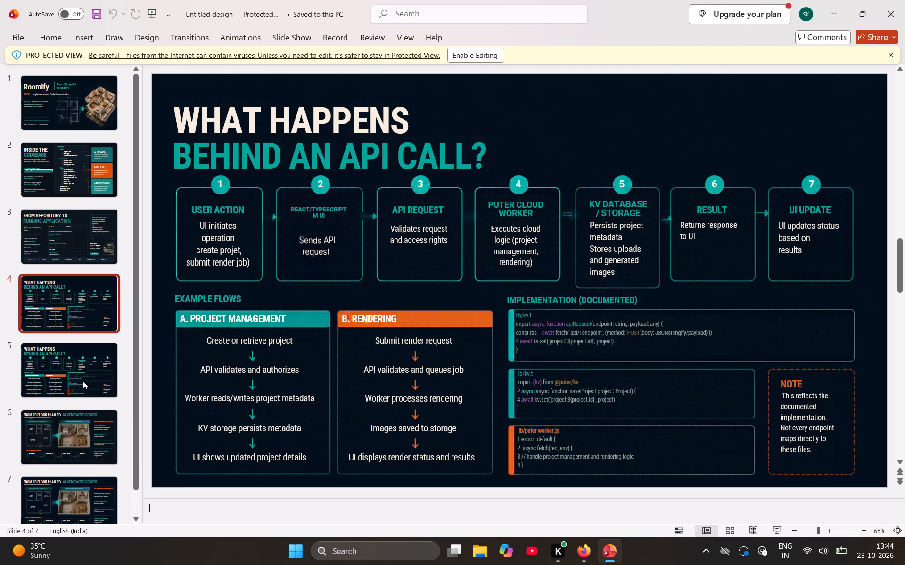
click(79, 380)
key(Up)
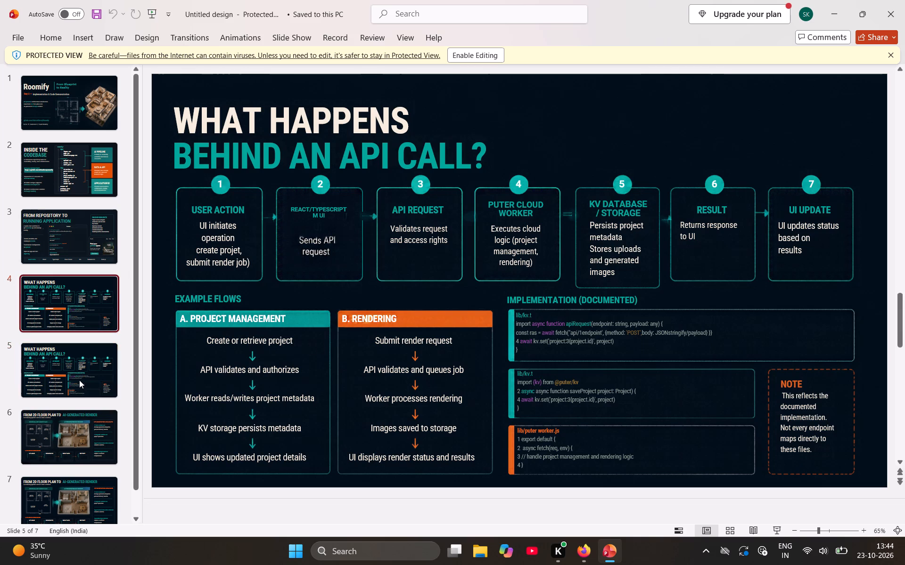
key(Down)
click(69, 316)
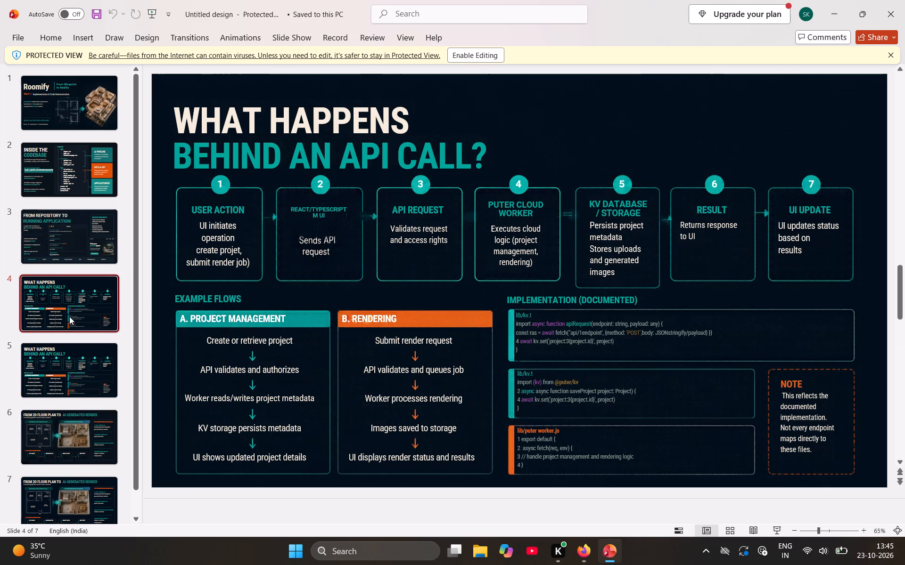
key(Down)
key(Up)
key(Down)
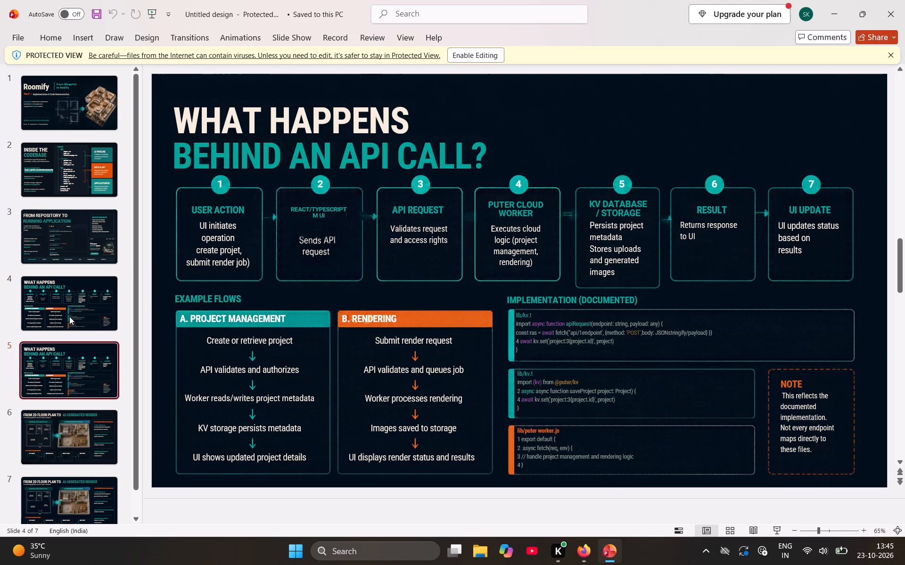
key(Down)
key(Up)
key(Up)
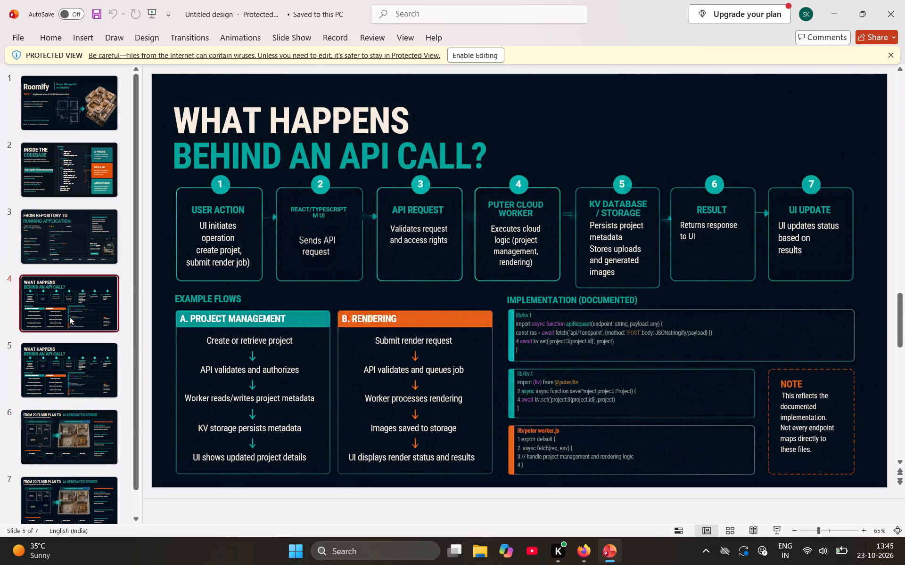
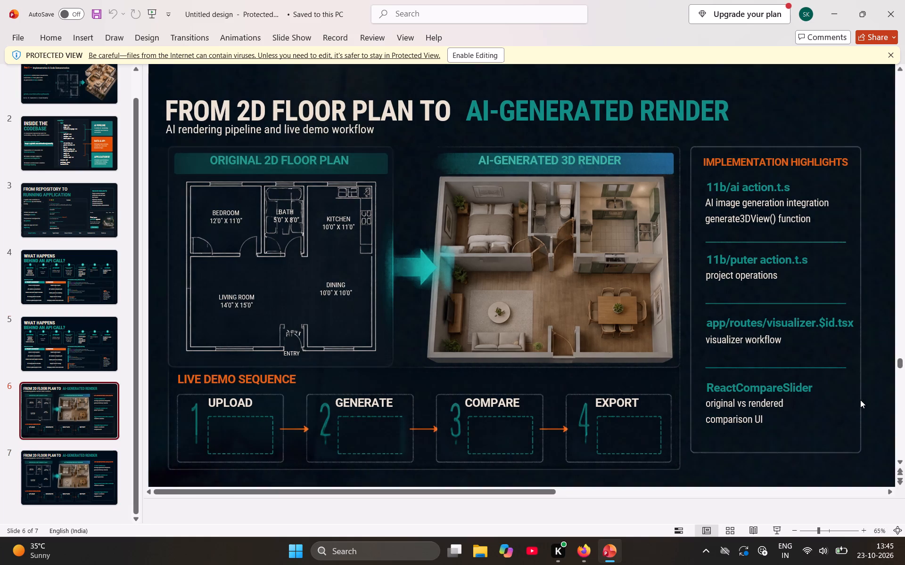
Compare slides 6 and 7, the two "From 2D Floor Plan to AI-Generated Render" slides.
key(Up)
key(Down)
key(Down)
key(Down)
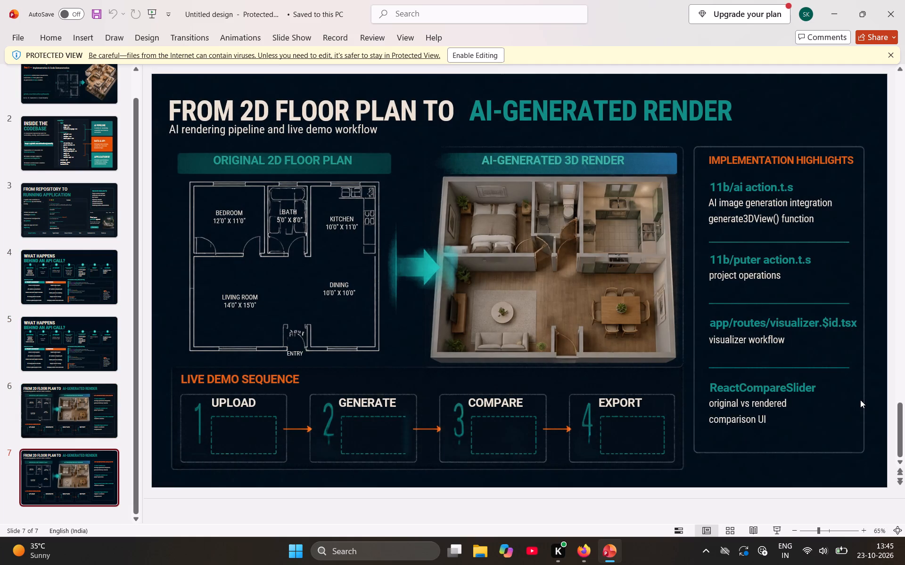
Go back through the deck to the Roomify title slide, and continue to slide 2, "Inside the Codebase".
key(Up)
key(Up)
key(Up)
key(Up)
key(Up)
key(Up)
key(Up)
key(Up)
key(Up)
key(Up)
key(Up)
key(Up)
key(Up)
key(Up)
key(Up)
key(Up)
key(Up)
key(Up)
key(Up)
key(Up)
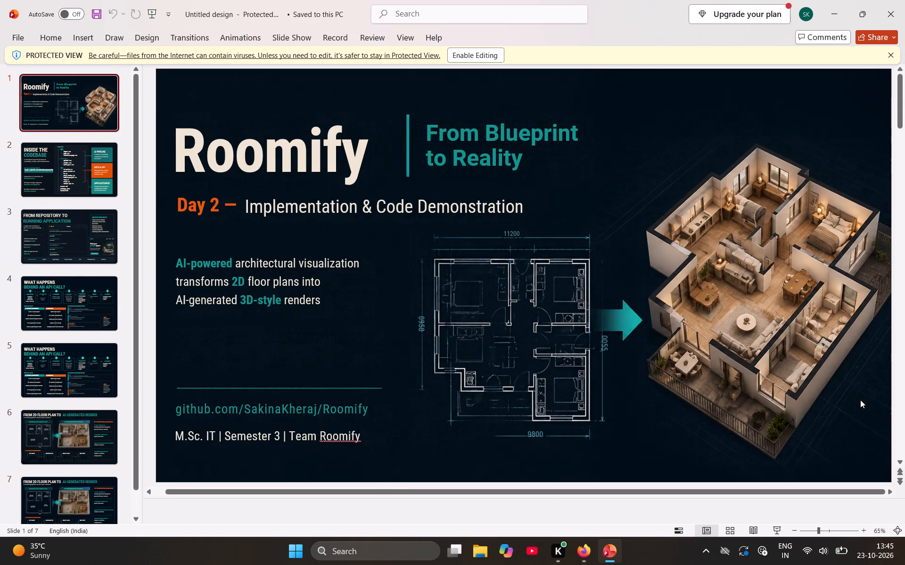
key(Down)
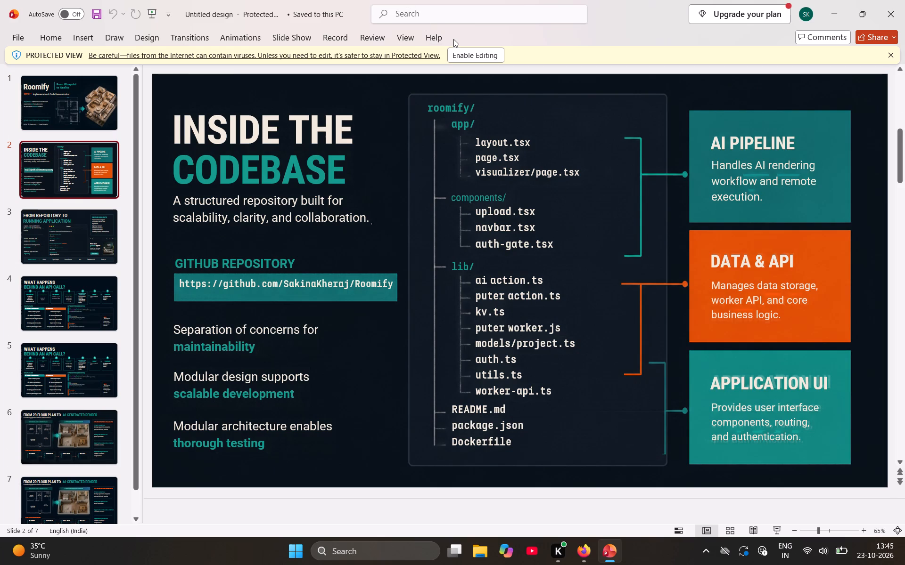
Enable editing for the protected presentation.
click(455, 40)
click(462, 51)
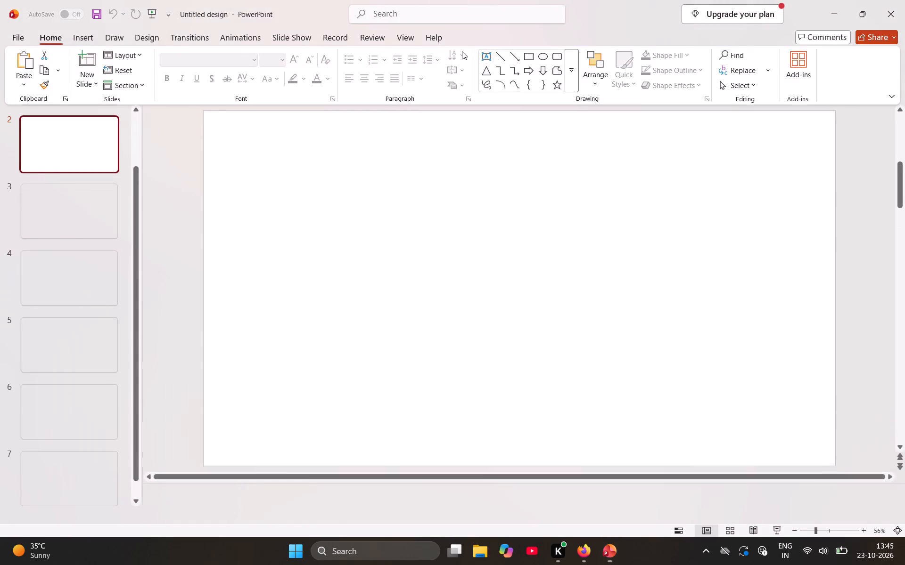
Examine the teal connector bracket and the Application UI heading on slide 2 as separate objects.
click(629, 239)
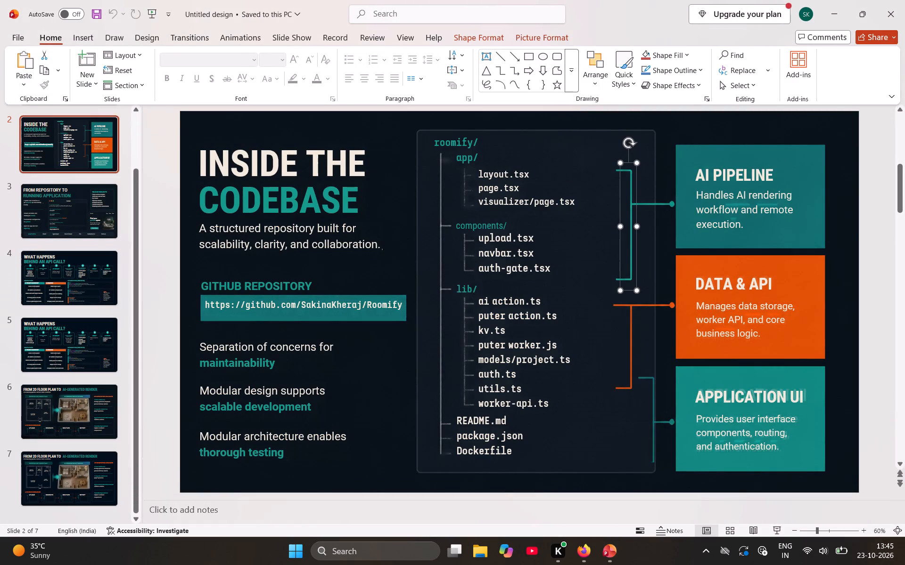
click(768, 393)
double_click(768, 393)
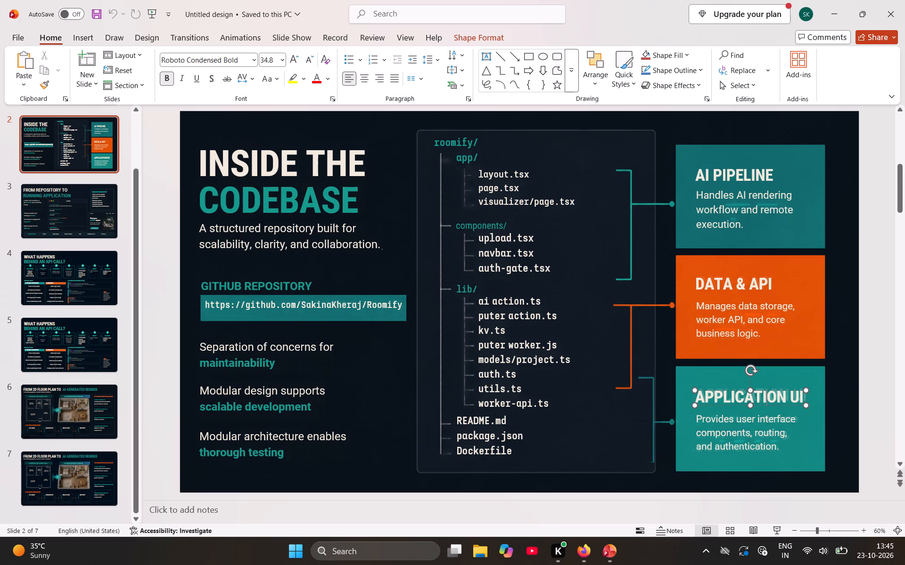
triple_click(768, 393)
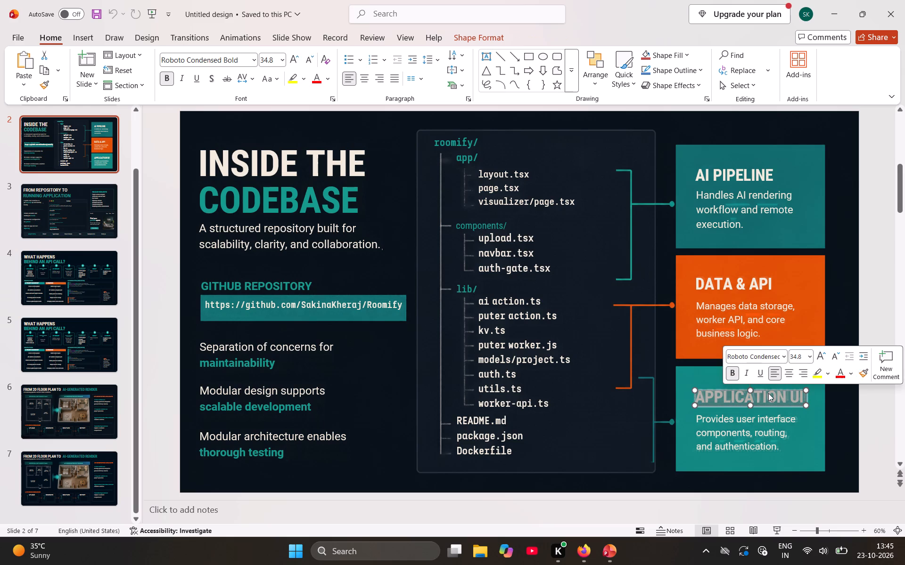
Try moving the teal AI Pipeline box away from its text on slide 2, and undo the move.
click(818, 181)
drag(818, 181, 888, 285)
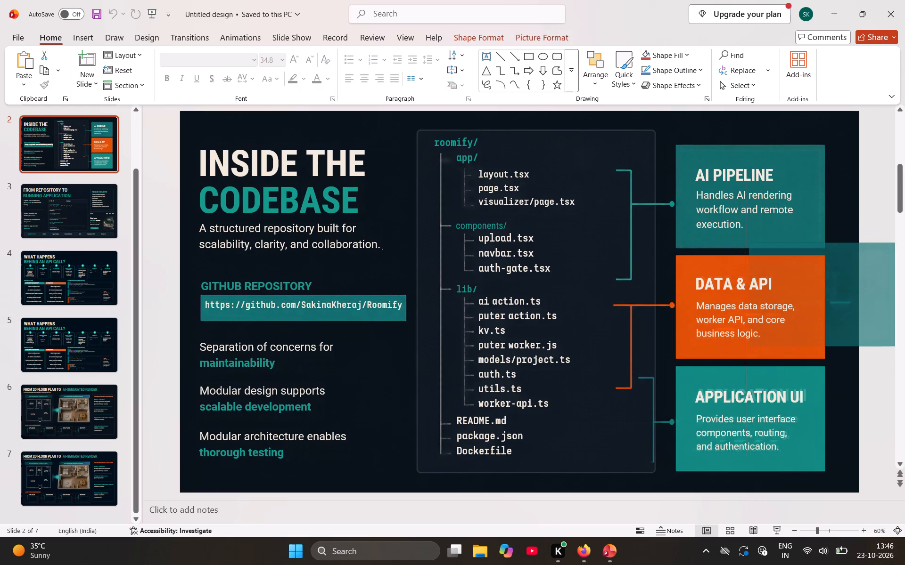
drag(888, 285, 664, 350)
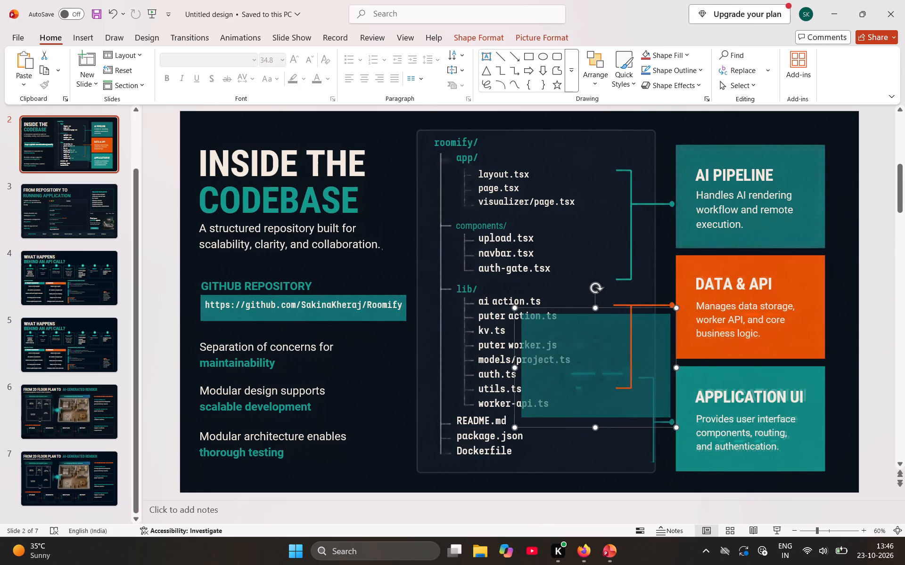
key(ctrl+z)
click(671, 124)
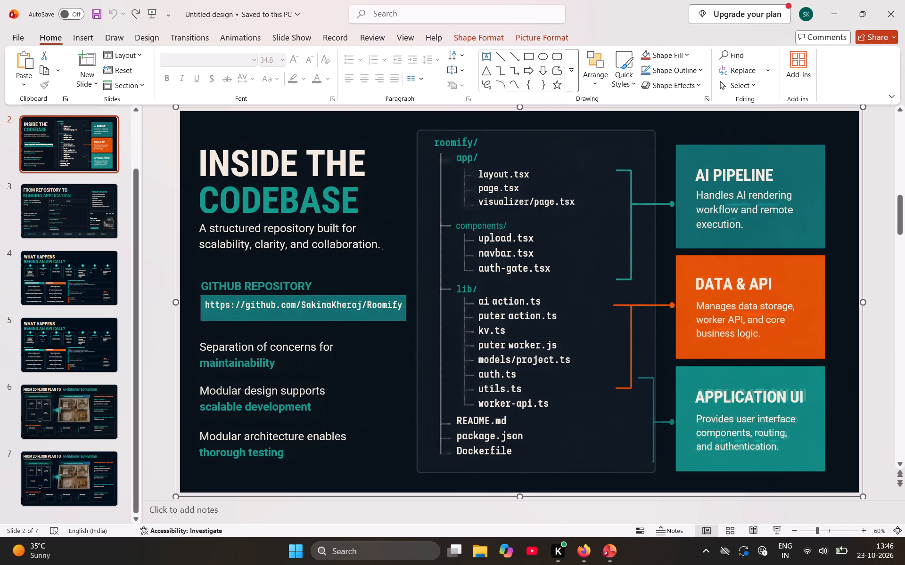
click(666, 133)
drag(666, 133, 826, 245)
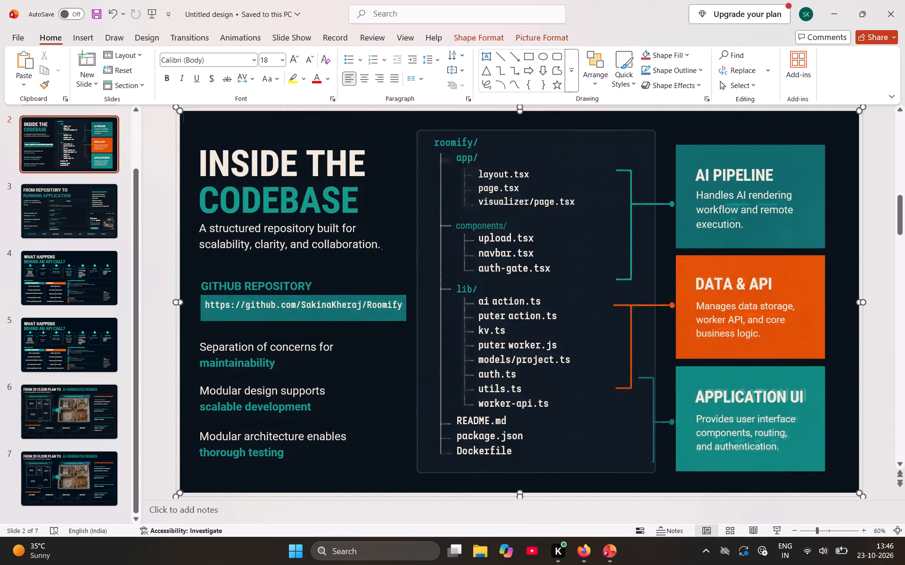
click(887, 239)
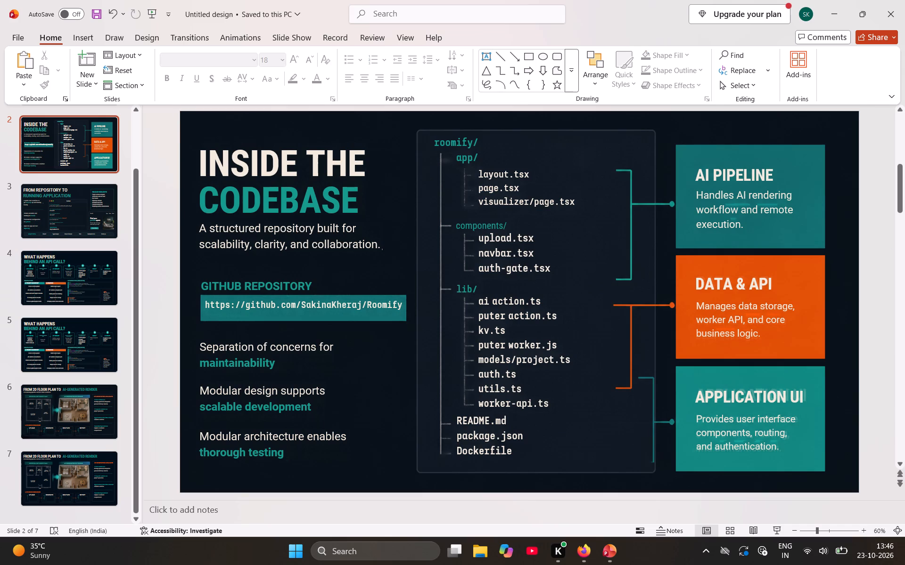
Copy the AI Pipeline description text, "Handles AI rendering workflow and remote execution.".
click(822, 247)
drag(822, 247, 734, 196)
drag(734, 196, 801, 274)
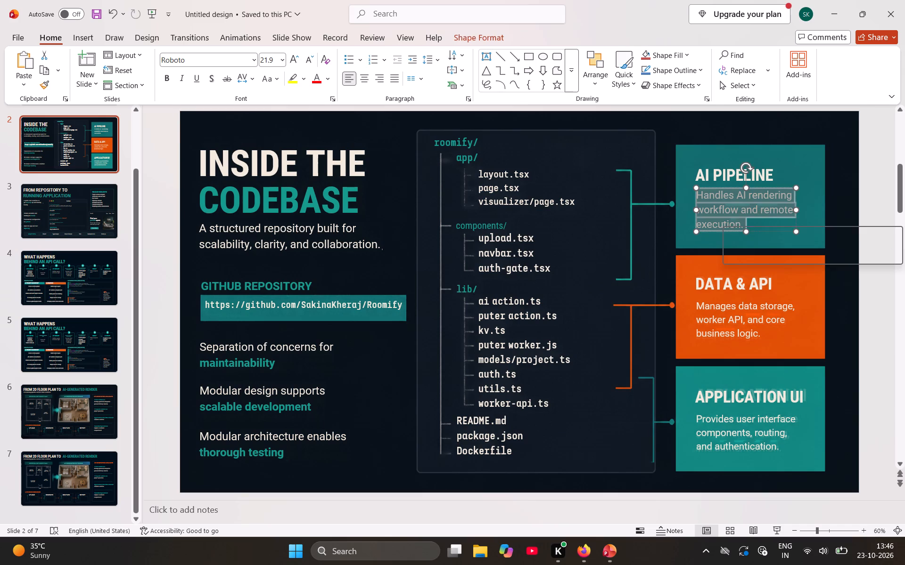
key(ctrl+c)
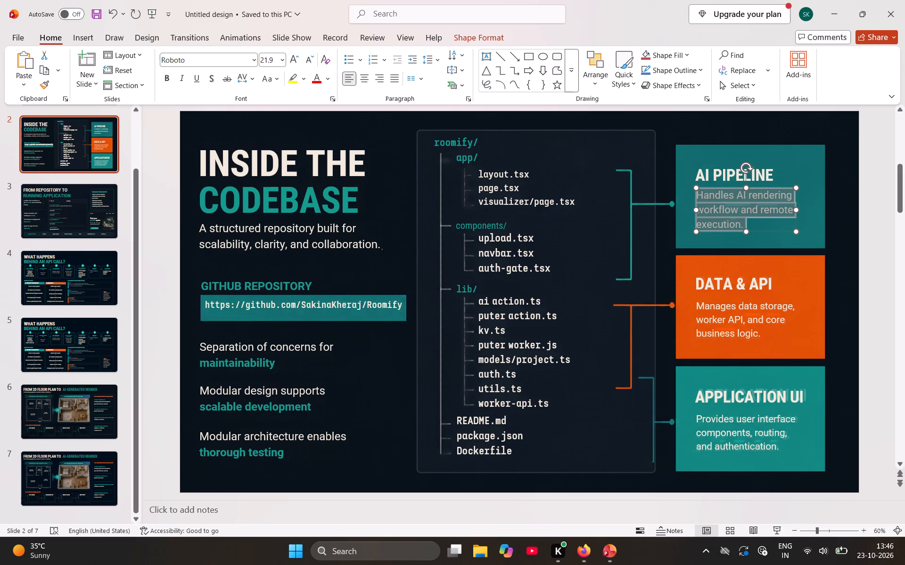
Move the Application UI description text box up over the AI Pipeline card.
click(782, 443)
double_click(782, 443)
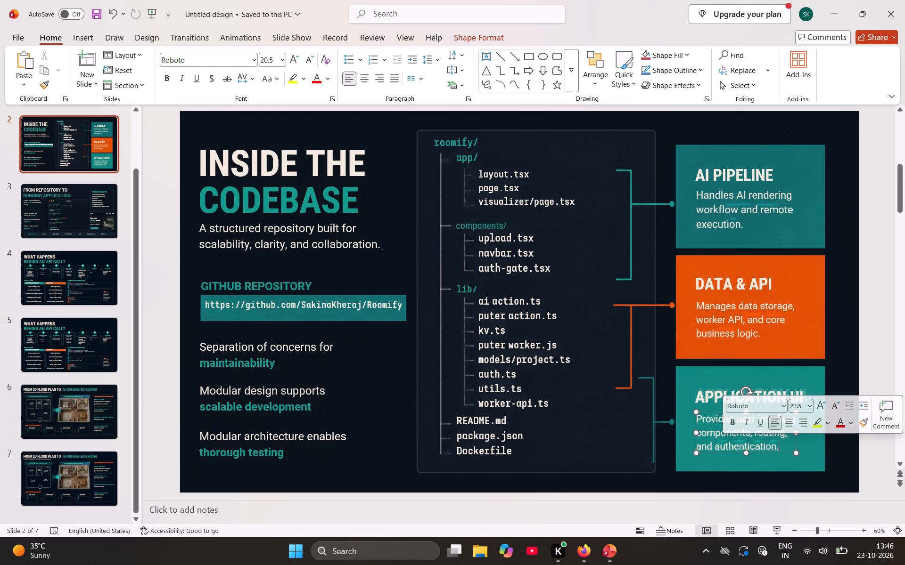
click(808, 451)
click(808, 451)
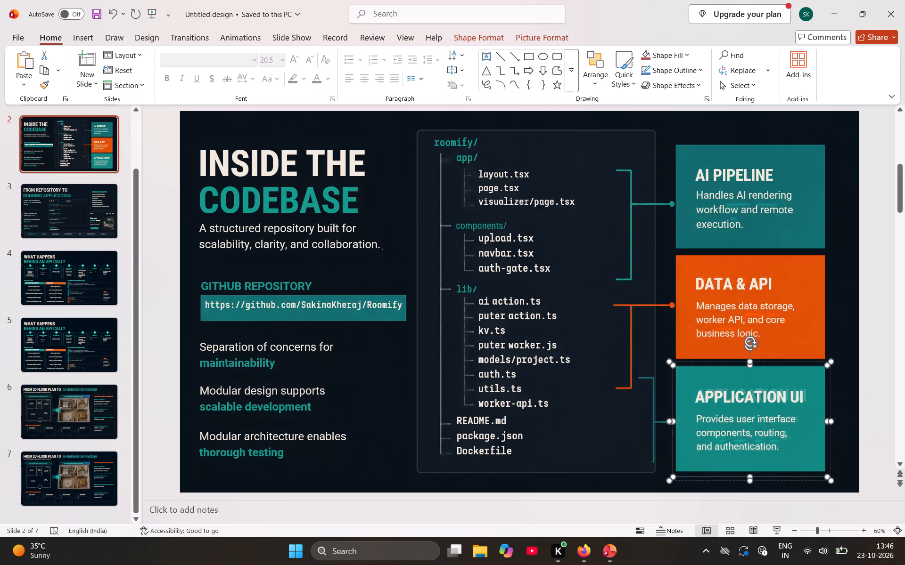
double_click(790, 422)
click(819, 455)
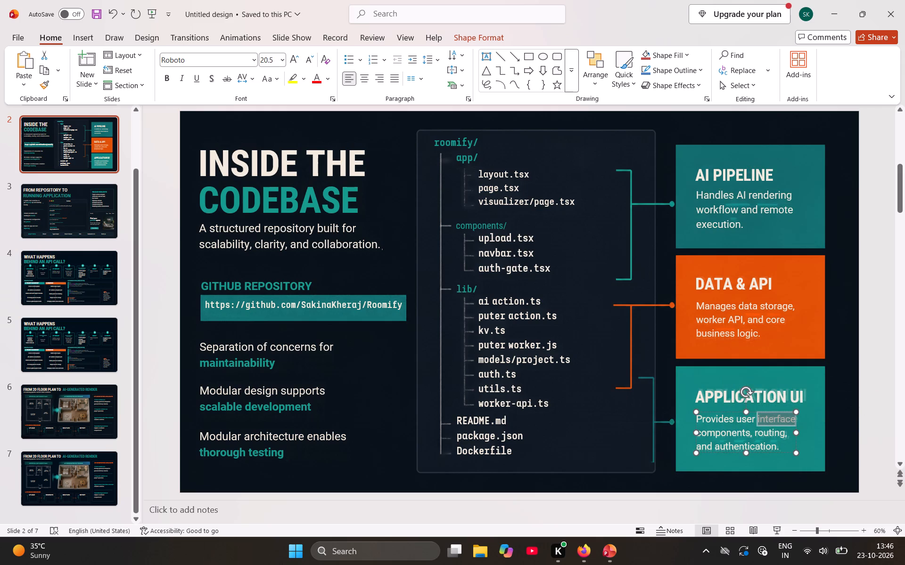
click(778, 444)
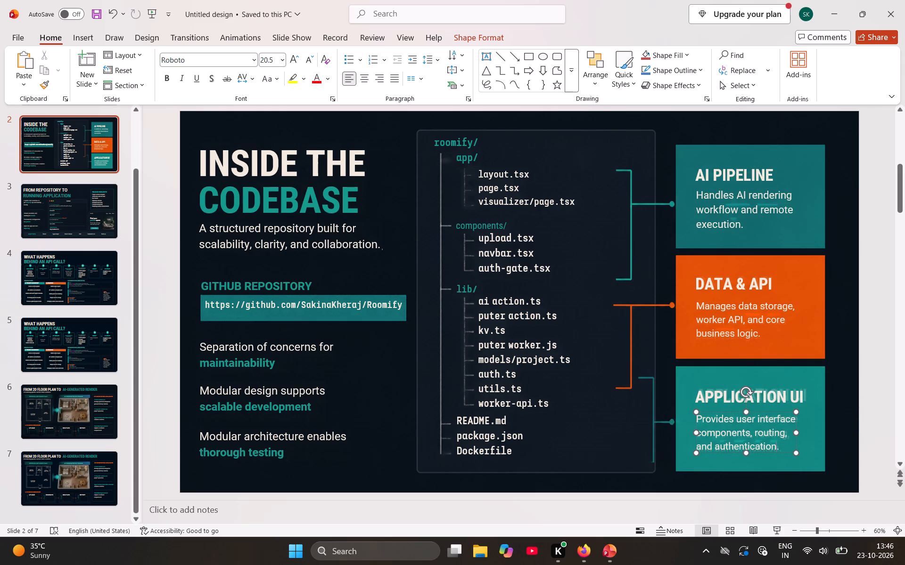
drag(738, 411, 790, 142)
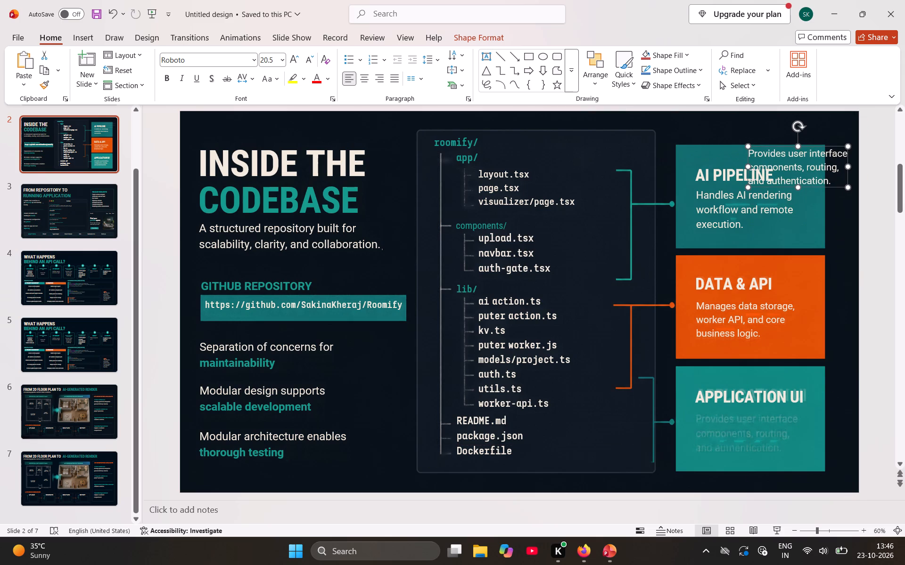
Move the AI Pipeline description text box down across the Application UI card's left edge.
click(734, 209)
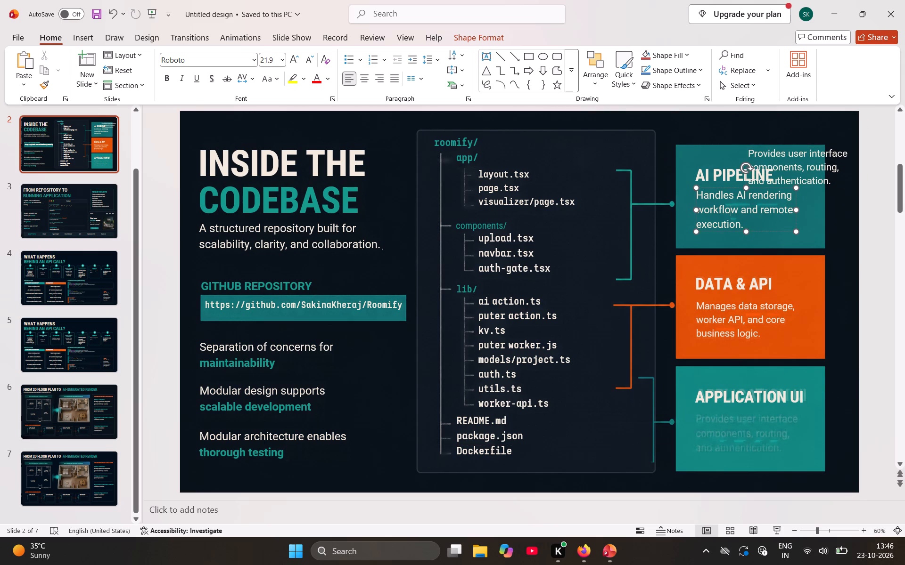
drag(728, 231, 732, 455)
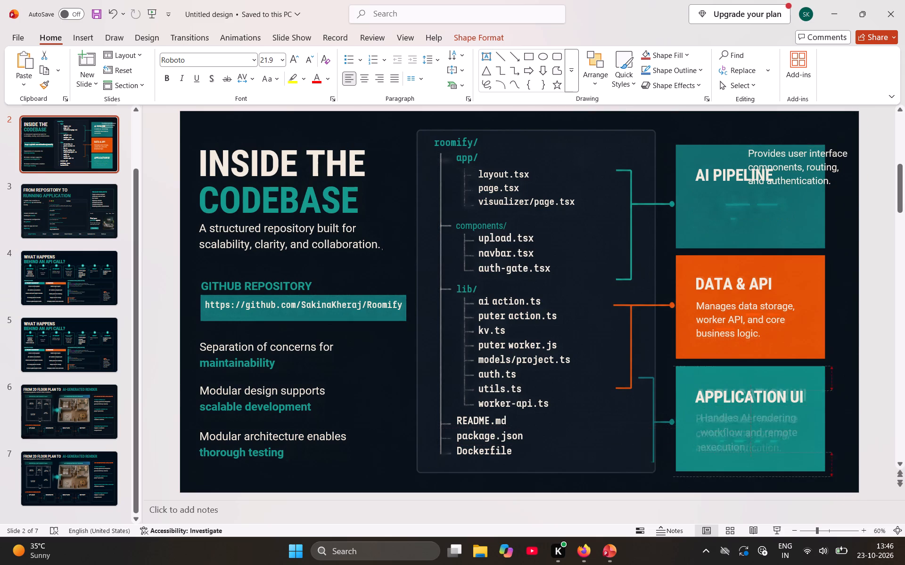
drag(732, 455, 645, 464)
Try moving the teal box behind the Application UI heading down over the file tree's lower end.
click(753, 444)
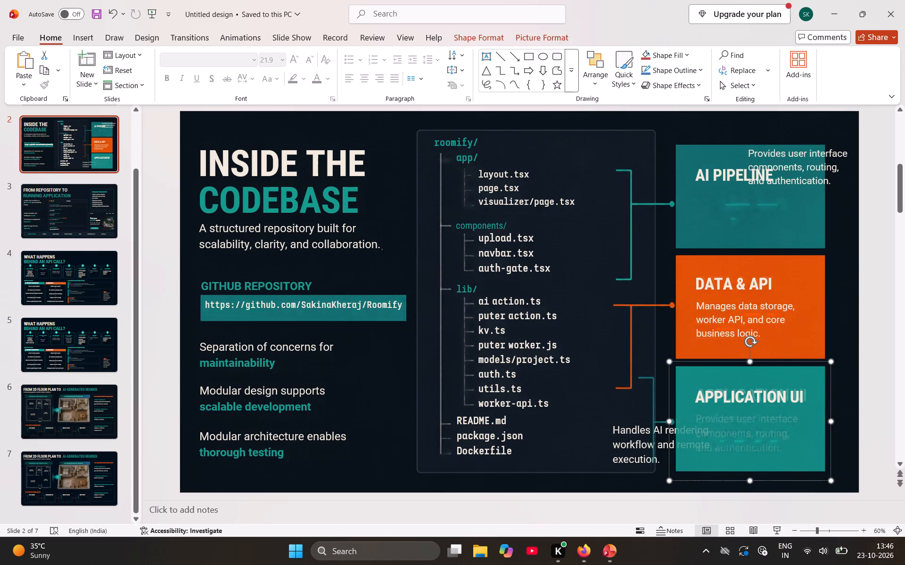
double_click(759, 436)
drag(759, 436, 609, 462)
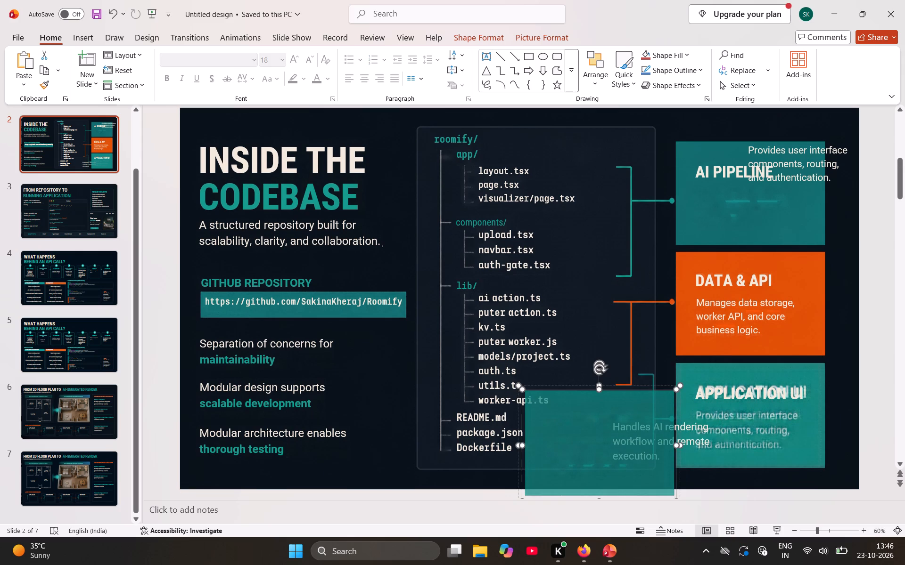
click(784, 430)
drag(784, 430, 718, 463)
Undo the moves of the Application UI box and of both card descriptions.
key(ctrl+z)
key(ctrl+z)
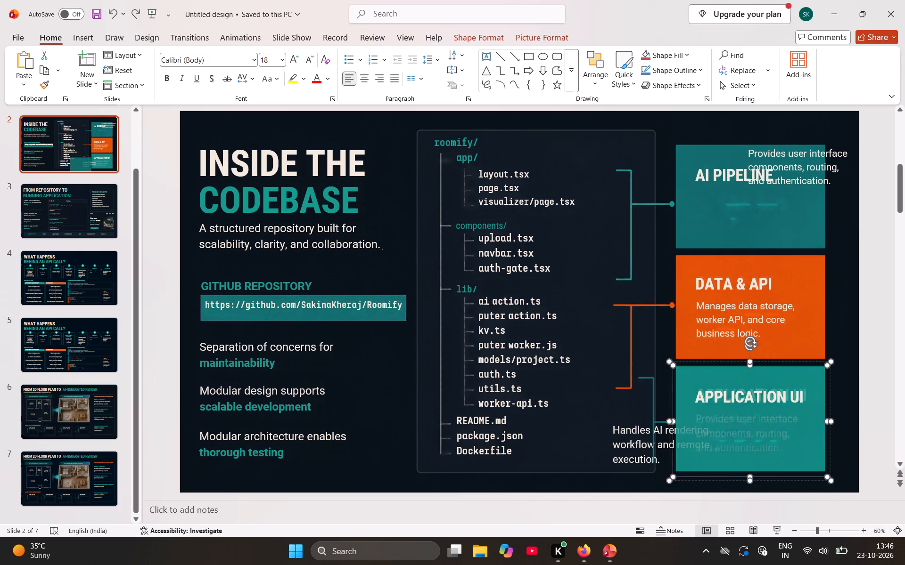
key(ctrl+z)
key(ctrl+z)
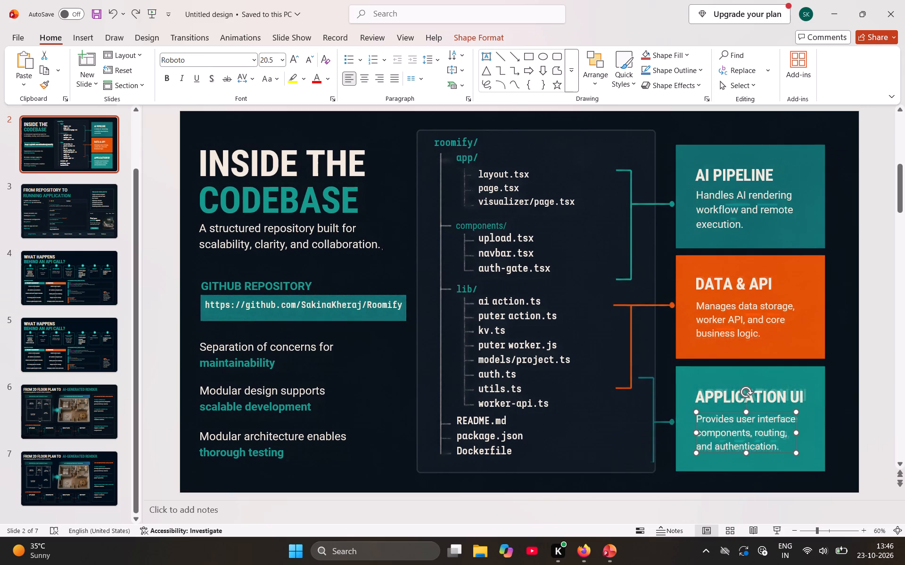
Look back at slide 1 and examine the Application UI heading and description text on slide 2.
click(839, 431)
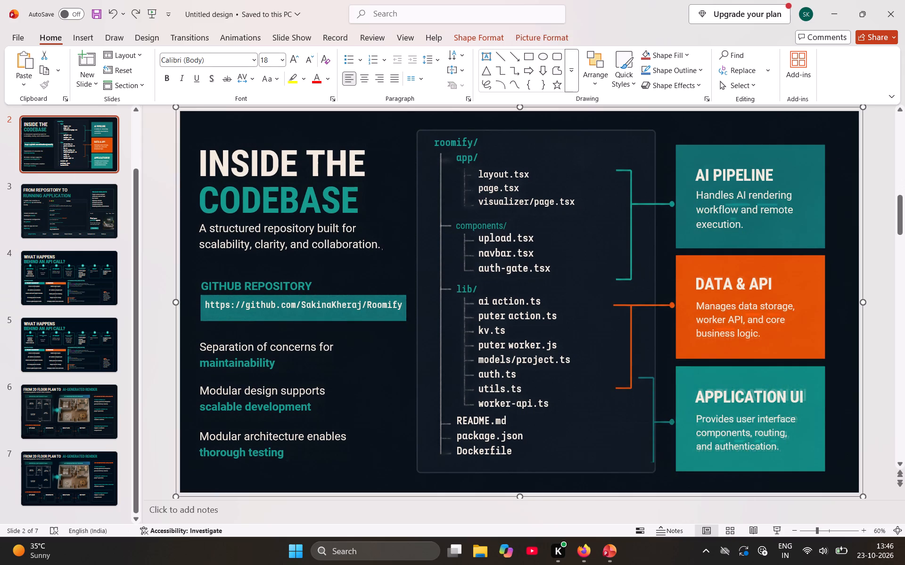
click(869, 429)
key(Left)
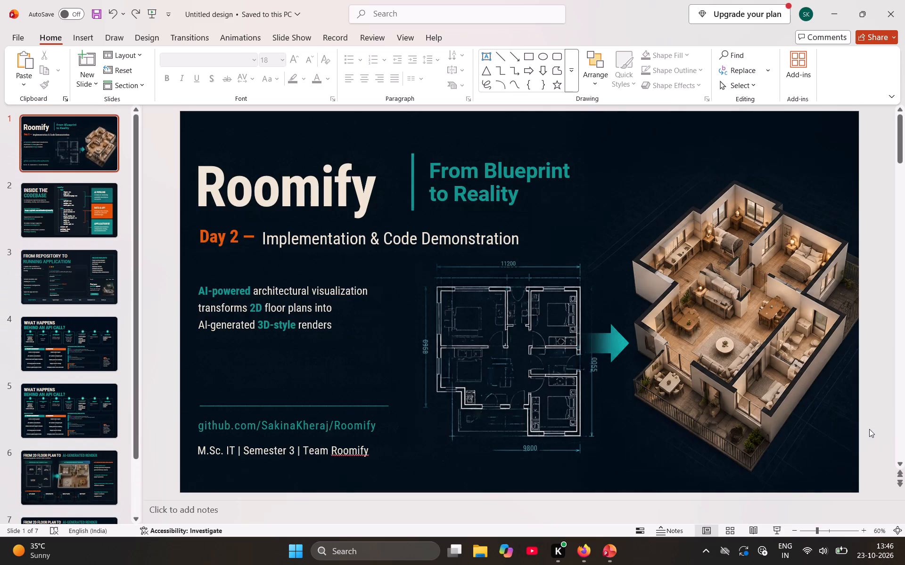
key(Left)
key(Right)
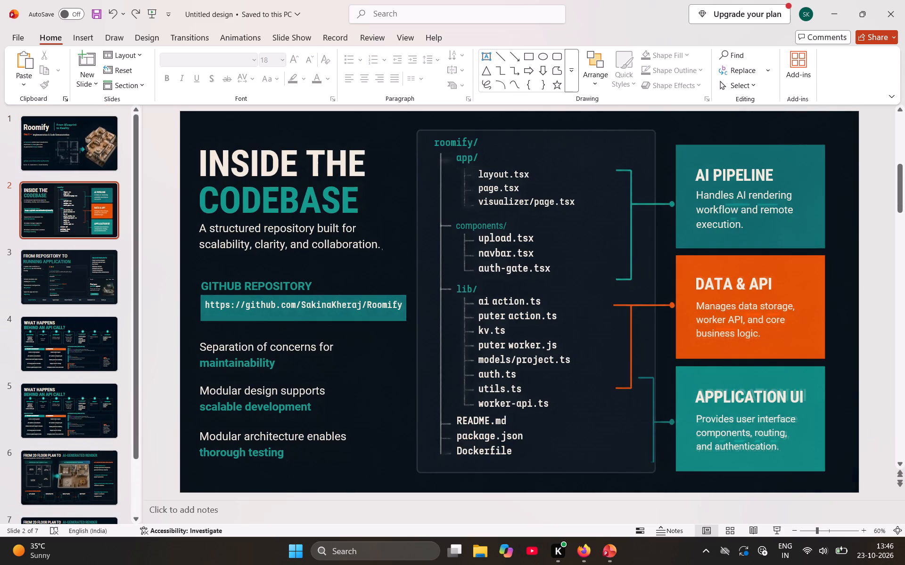
click(719, 394)
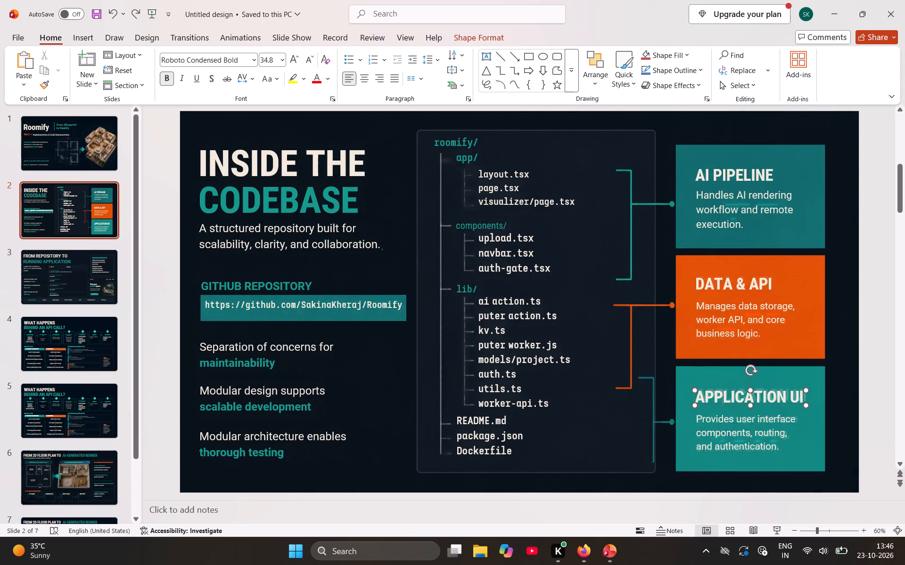
drag(739, 398, 727, 421)
click(727, 421)
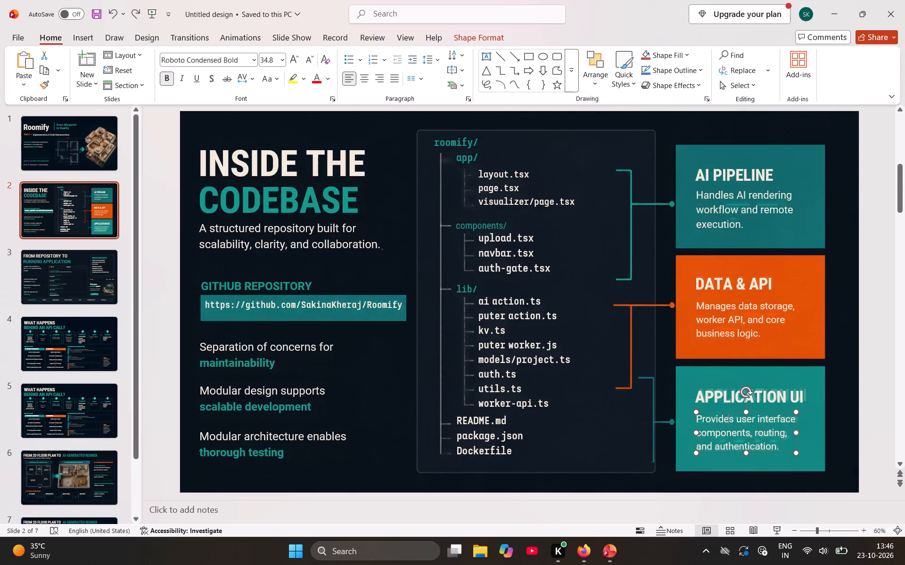
double_click(742, 432)
click(813, 463)
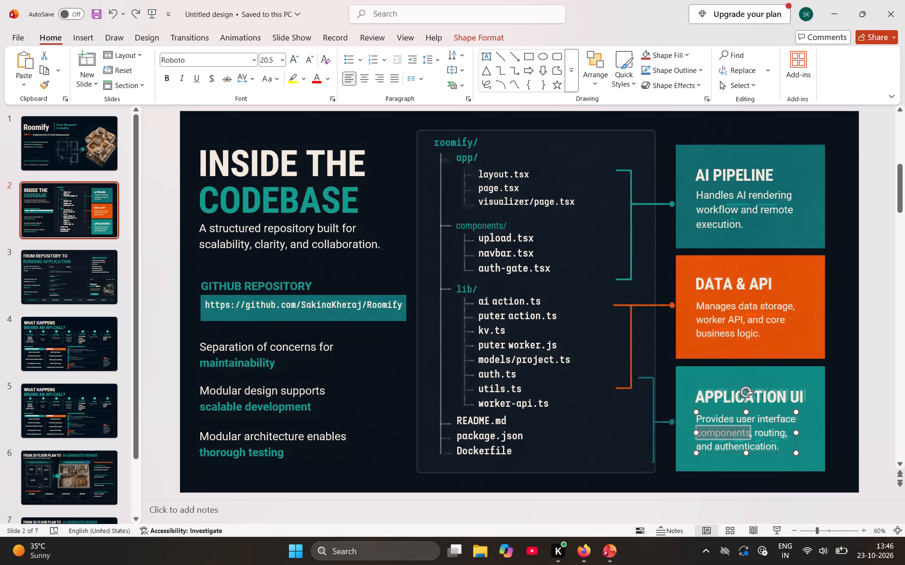
click(782, 437)
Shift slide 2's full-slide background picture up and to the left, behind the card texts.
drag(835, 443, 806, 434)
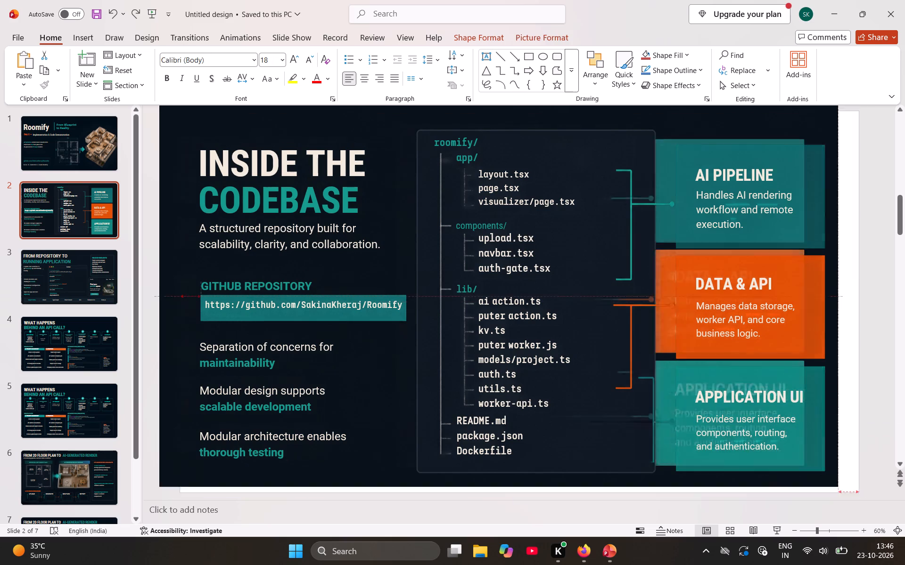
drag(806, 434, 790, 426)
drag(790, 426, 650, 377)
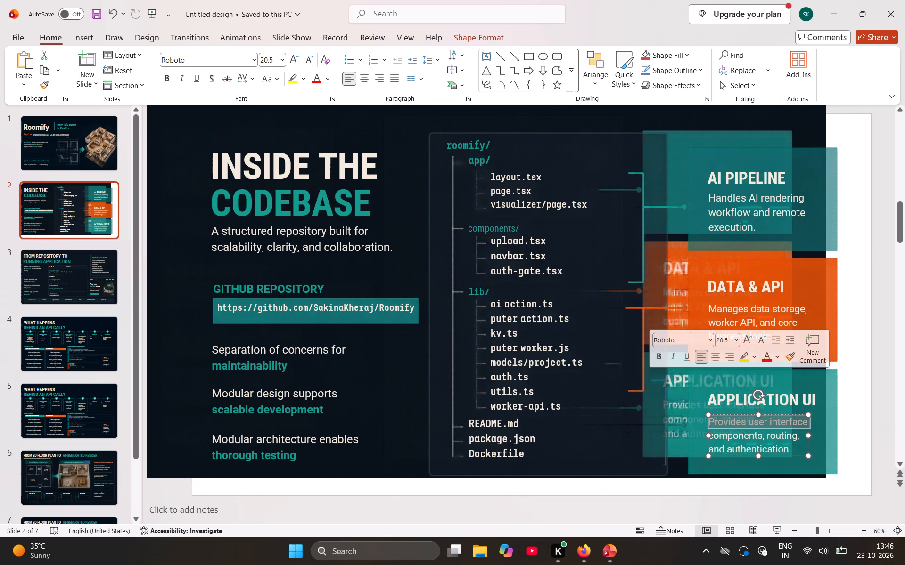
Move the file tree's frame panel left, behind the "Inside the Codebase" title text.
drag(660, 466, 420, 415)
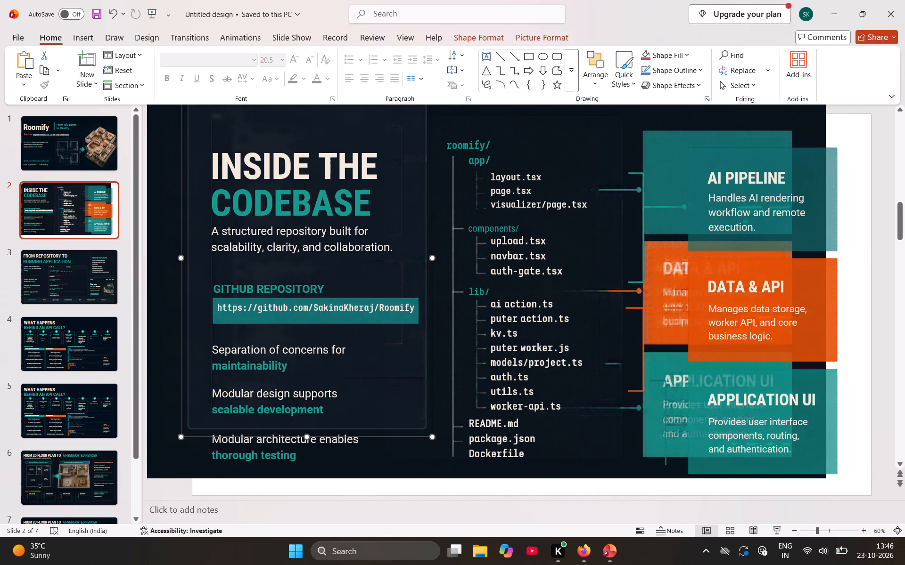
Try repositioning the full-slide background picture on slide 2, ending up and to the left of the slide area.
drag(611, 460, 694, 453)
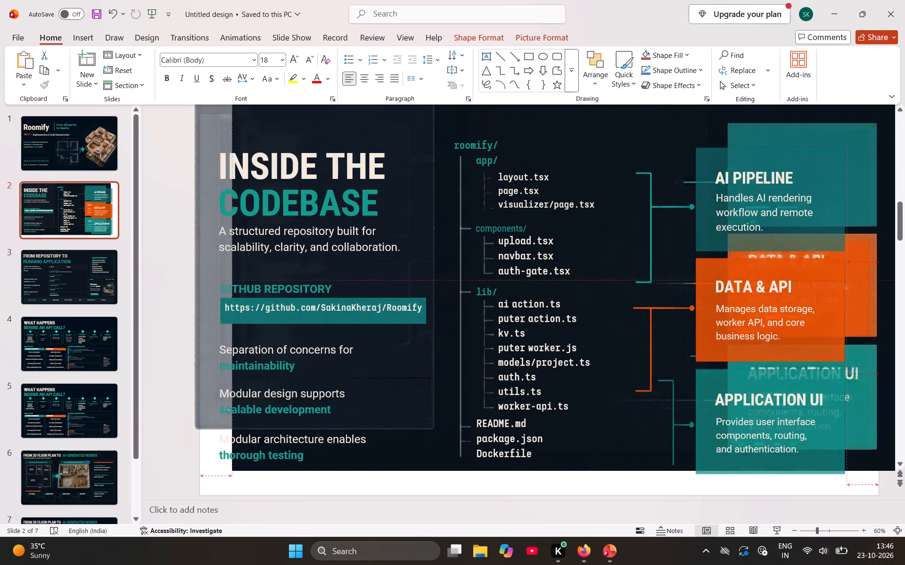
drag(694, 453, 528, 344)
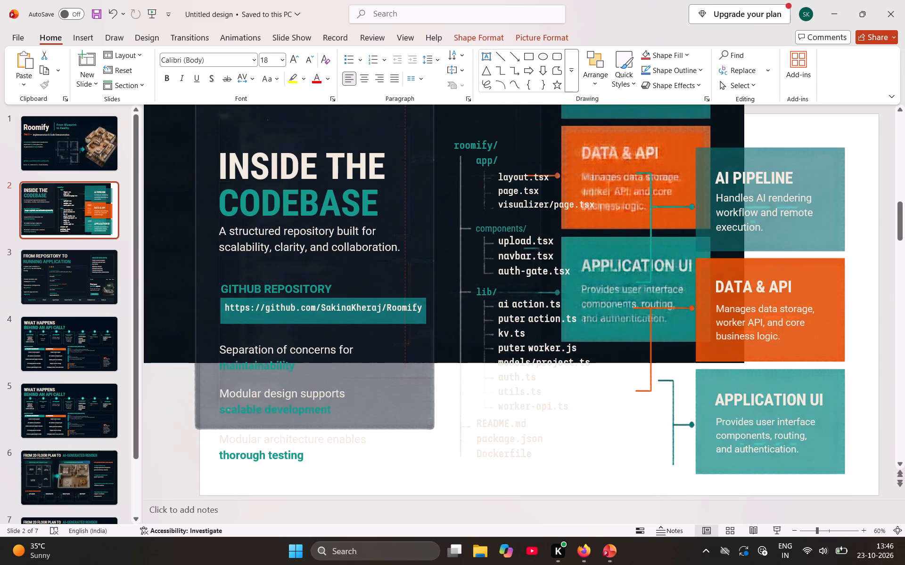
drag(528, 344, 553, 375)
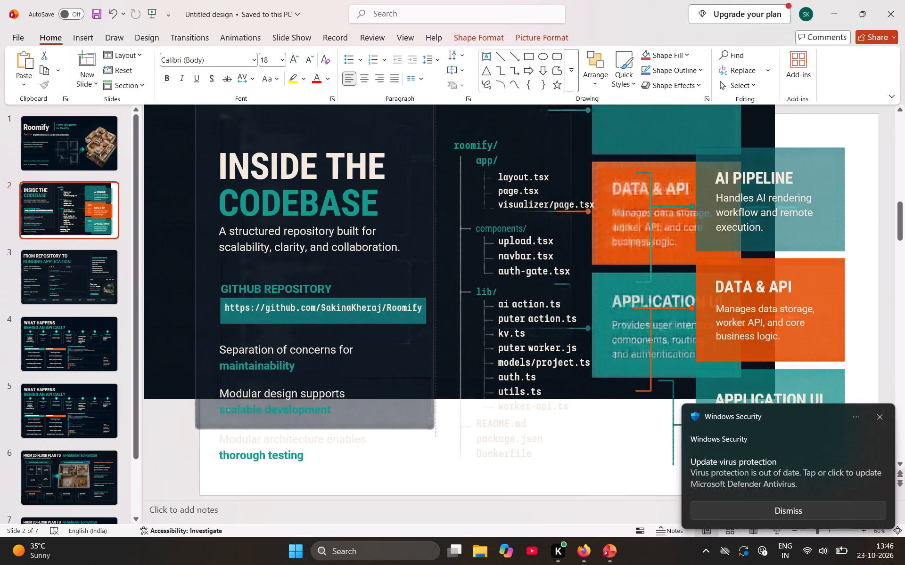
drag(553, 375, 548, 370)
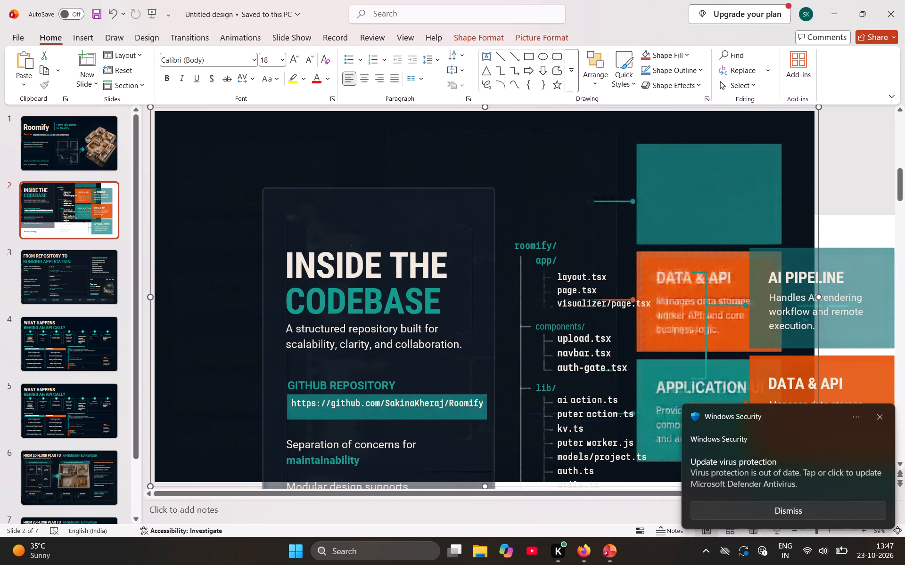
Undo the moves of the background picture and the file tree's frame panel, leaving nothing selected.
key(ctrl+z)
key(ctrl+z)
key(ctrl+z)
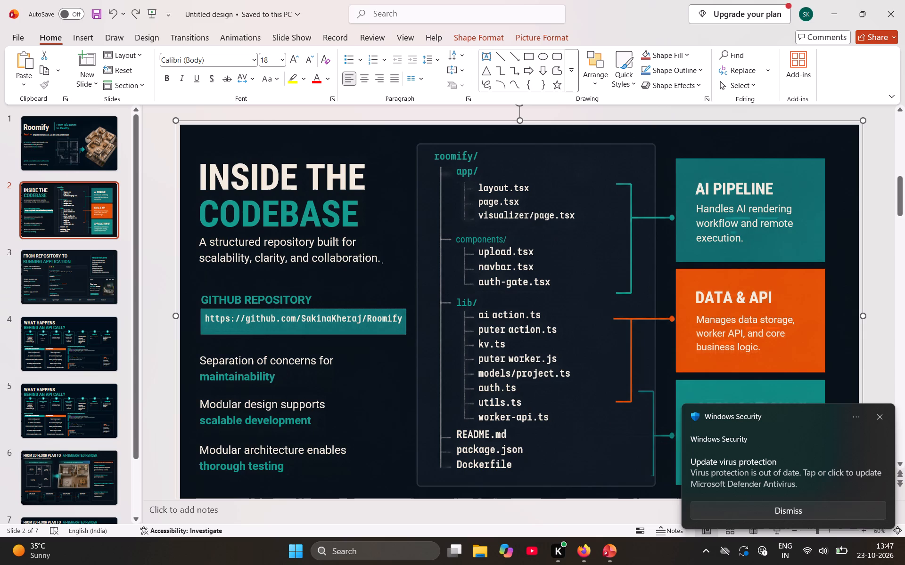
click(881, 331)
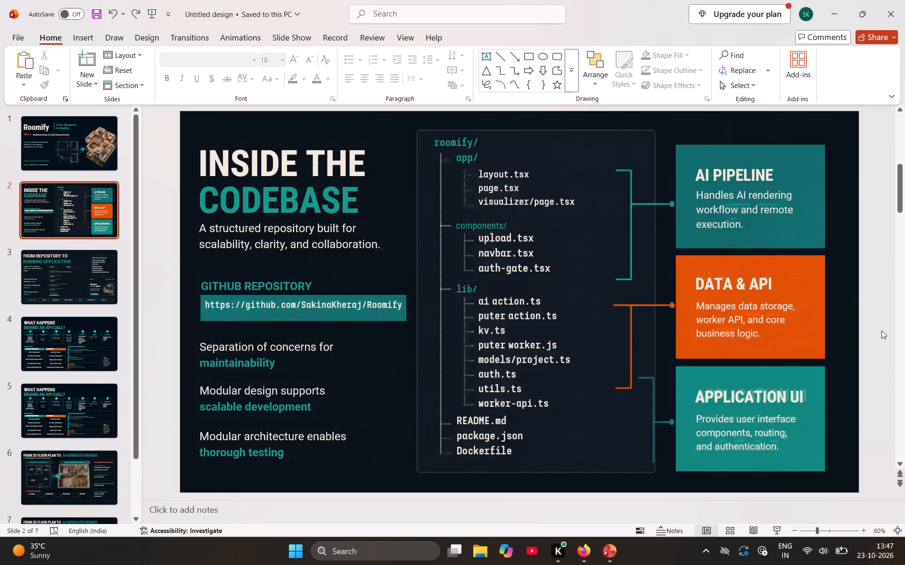
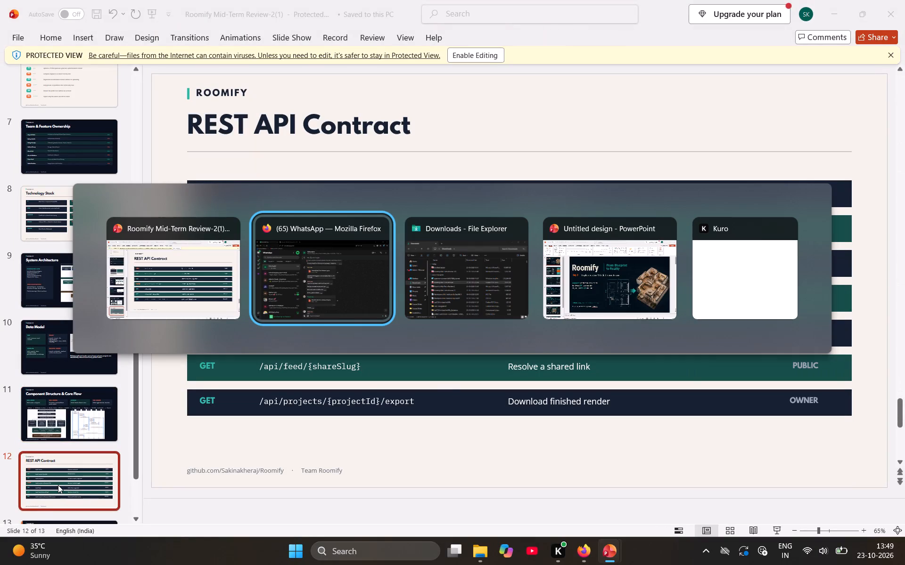
Switch to the Untitled design presentation and paste the copied REST API Contract slide after its last slide.
key(alt+Tab)
key(alt+Tab)
scroll(26, 447, down, 5)
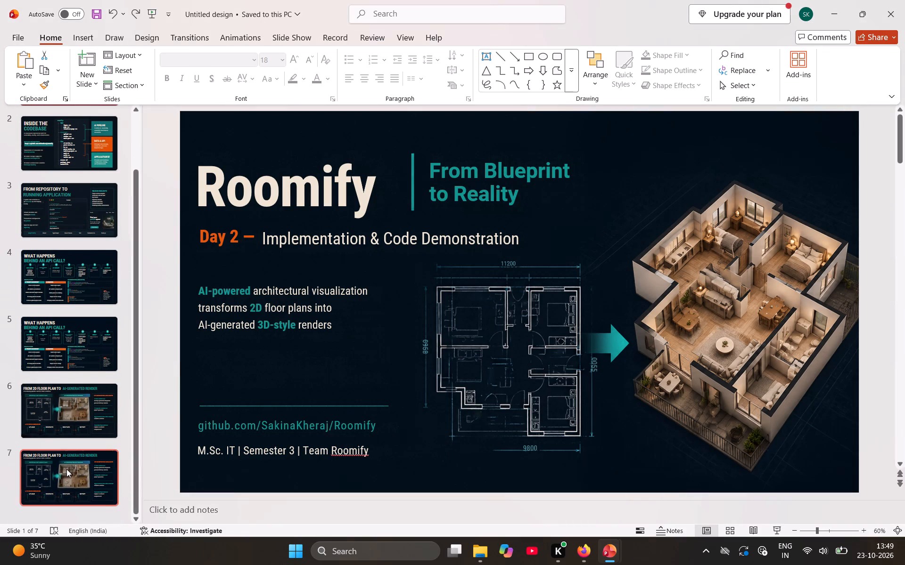
click(66, 469)
key(ctrl+v)
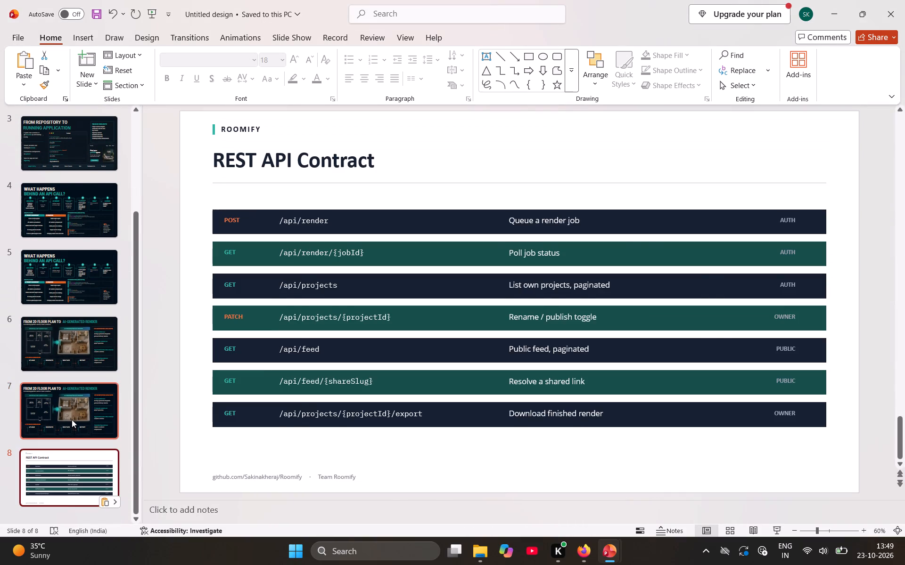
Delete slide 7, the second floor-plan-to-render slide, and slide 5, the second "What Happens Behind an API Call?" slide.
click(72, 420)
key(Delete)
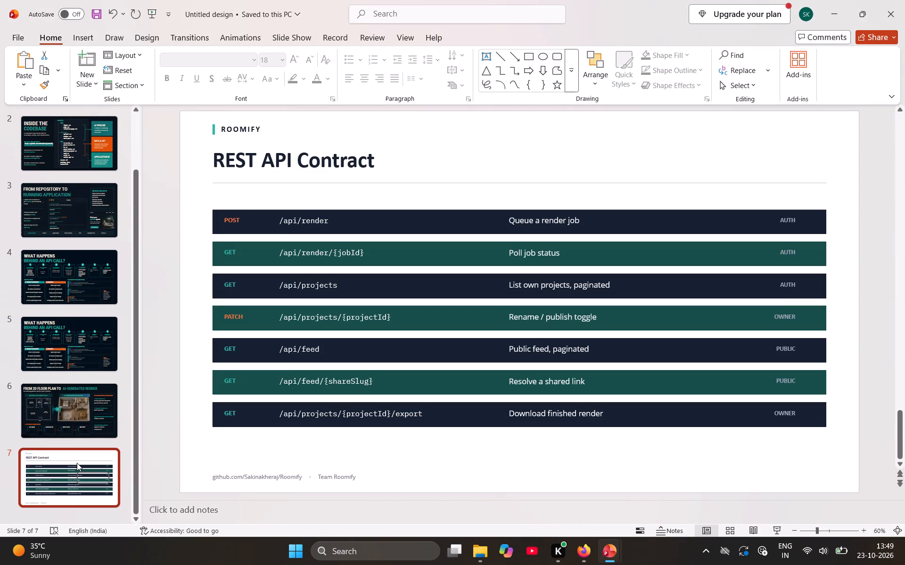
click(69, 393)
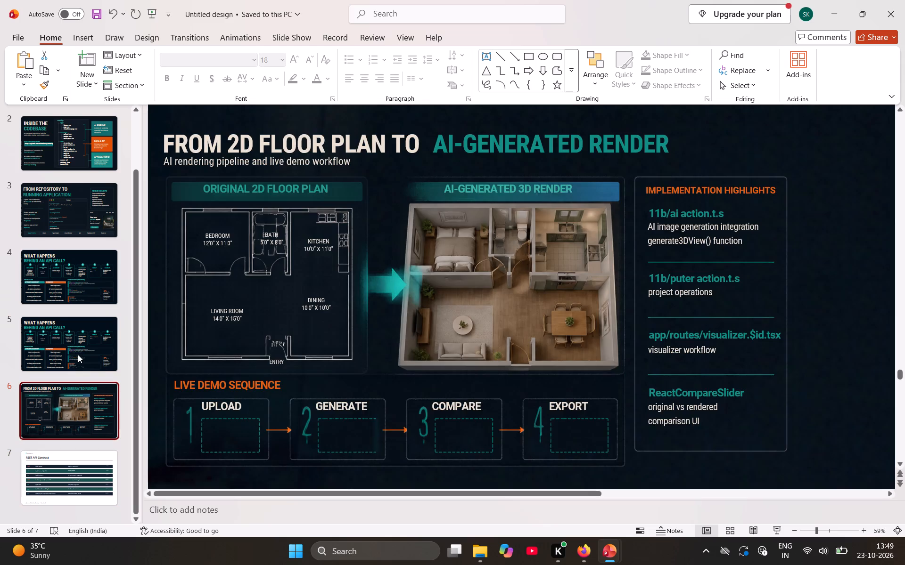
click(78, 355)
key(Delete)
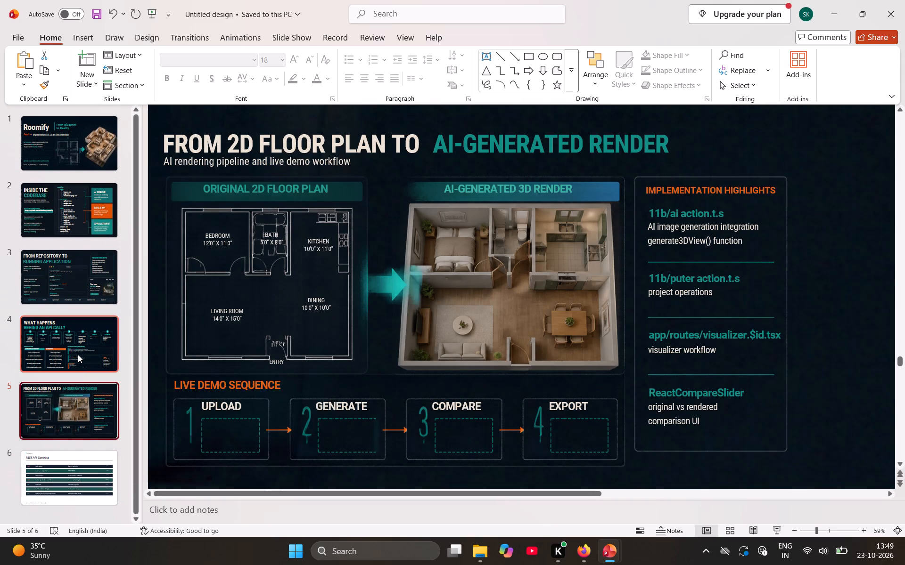
Switch to the Roomify Mid-Term Review presentation and look back through the slides before REST API Contract.
key(alt+Tab)
key(Left)
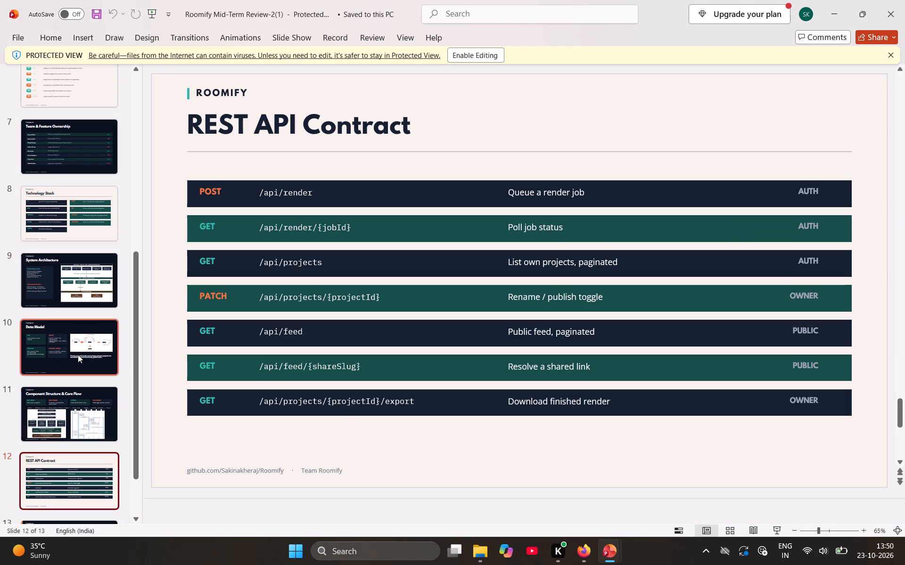
key(Left)
key(Up)
key(Up)
key(Up)
key(Up)
key(Up)
key(Up)
key(Up)
key(Up)
key(Up)
key(Up)
key(Up)
key(Up)
key(Up)
key(Up)
key(Up)
key(Up)
key(Up)
key(Up)
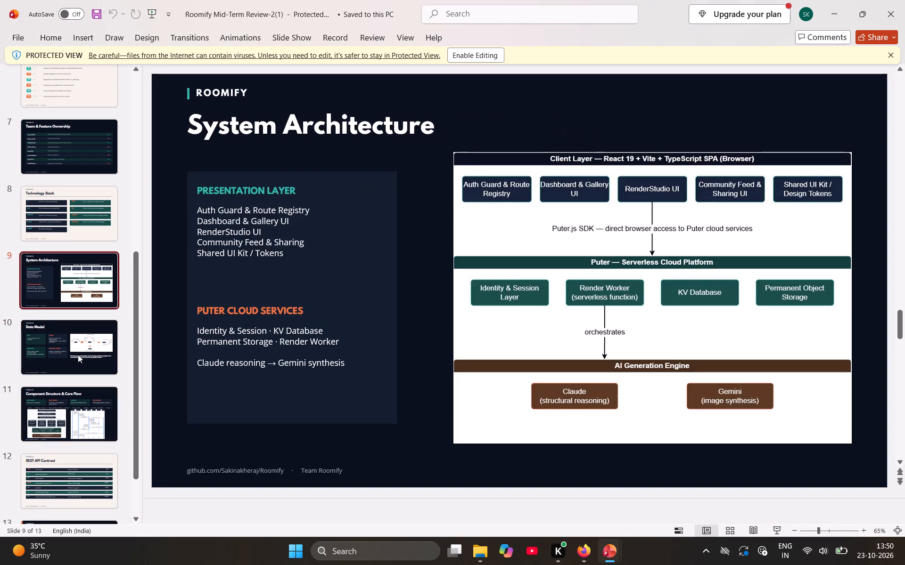
Return to the Untitled design presentation and review its last slides, checking the extent of the floor-plan-to-render slide's background picture.
key(alt+Tab)
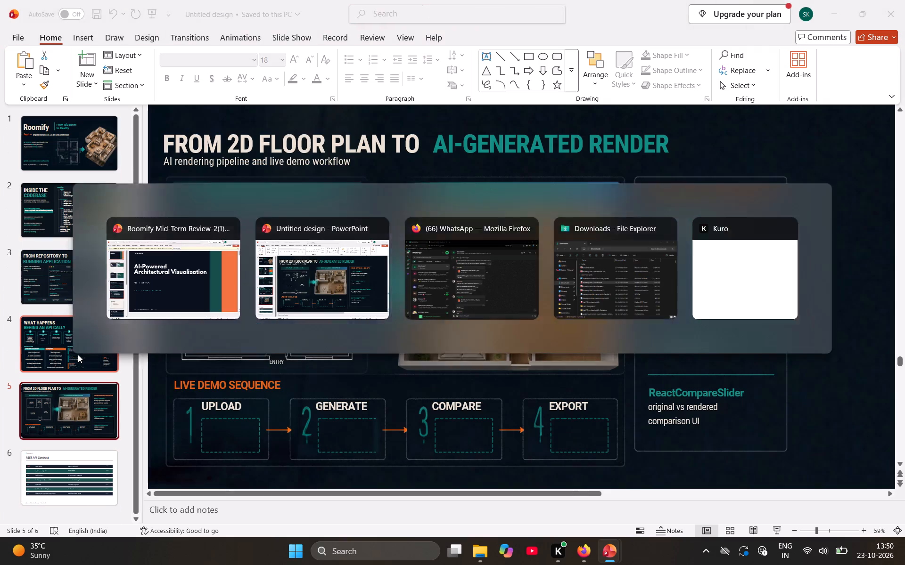
key(Up)
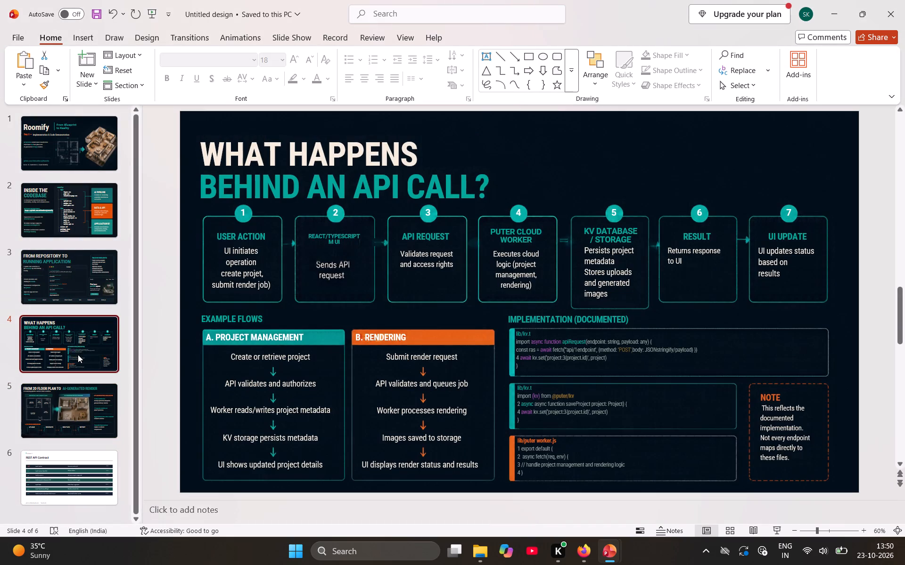
key(Up)
key(Down)
key(Down)
key(Down)
key(Down)
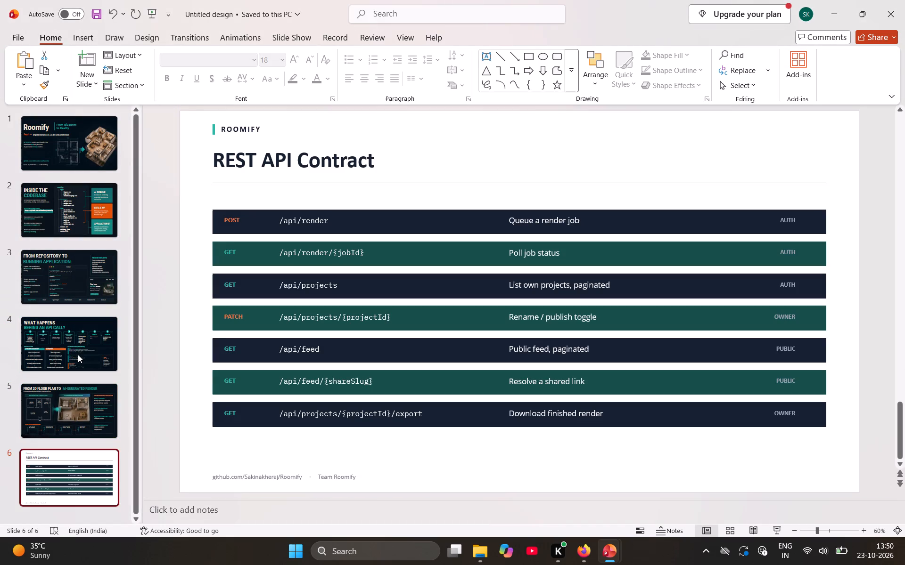
key(Up)
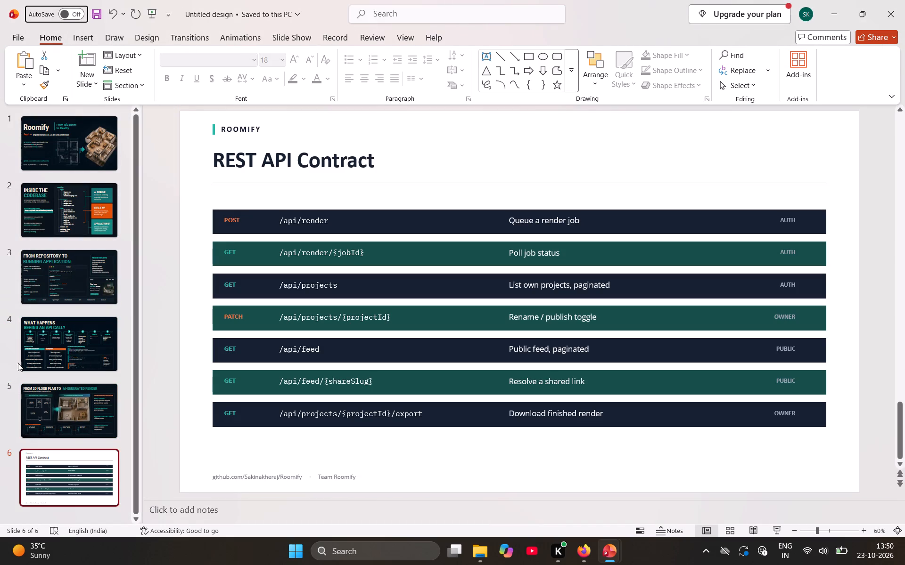
click(98, 405)
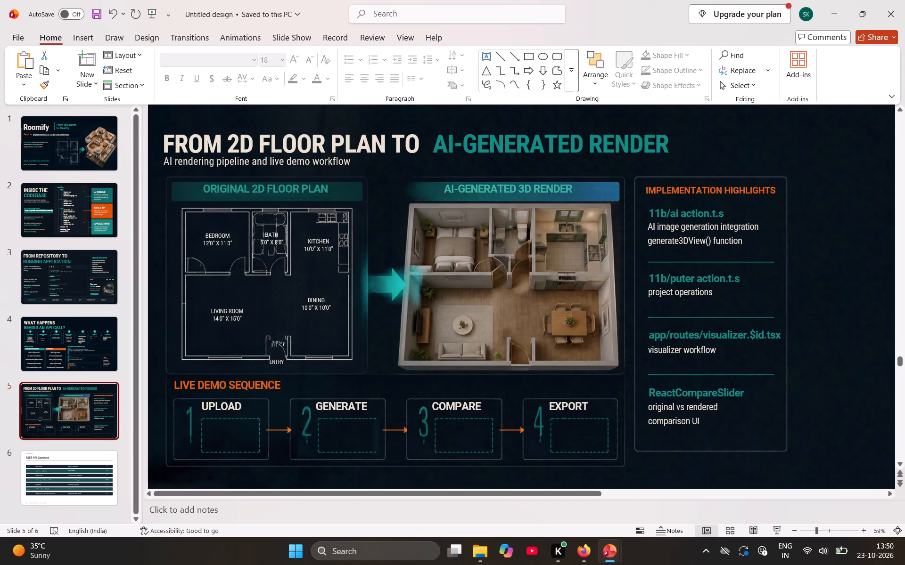
click(846, 427)
click(846, 427)
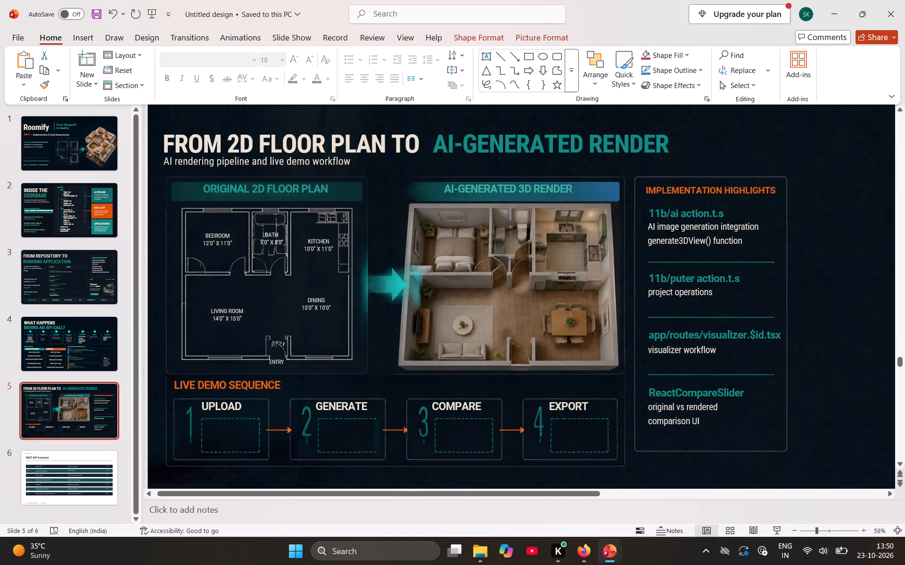
ctrl+scroll(789, 478, down, 5)
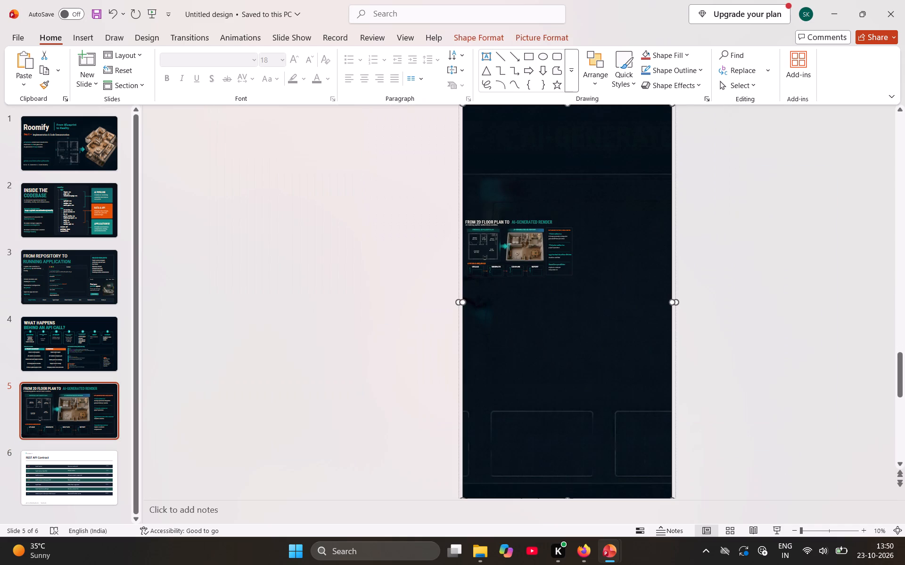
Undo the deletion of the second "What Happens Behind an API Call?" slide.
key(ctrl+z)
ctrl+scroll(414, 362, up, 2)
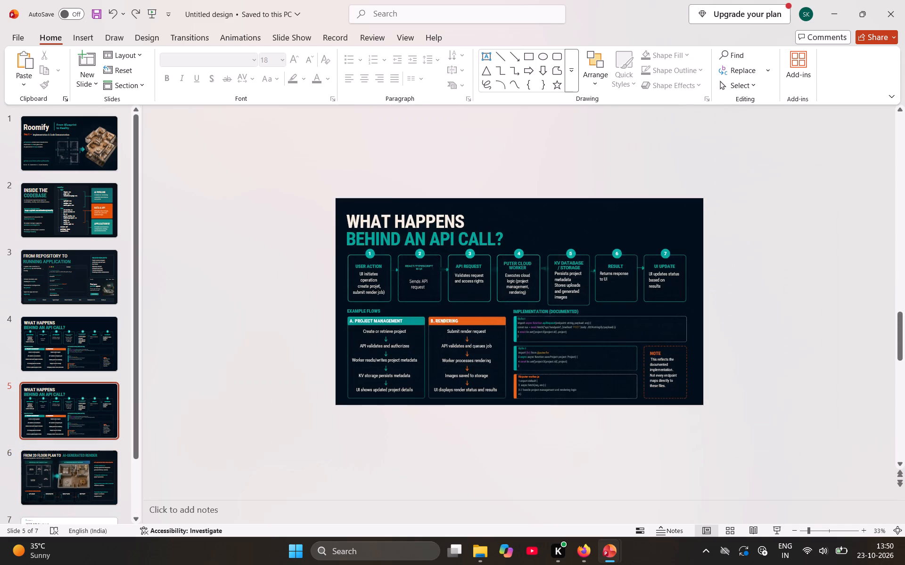
Copy the full-slide dark background picture from slide 5, the second "What Happens Behind an API Call?" slide.
click(617, 224)
key(ctrl+c)
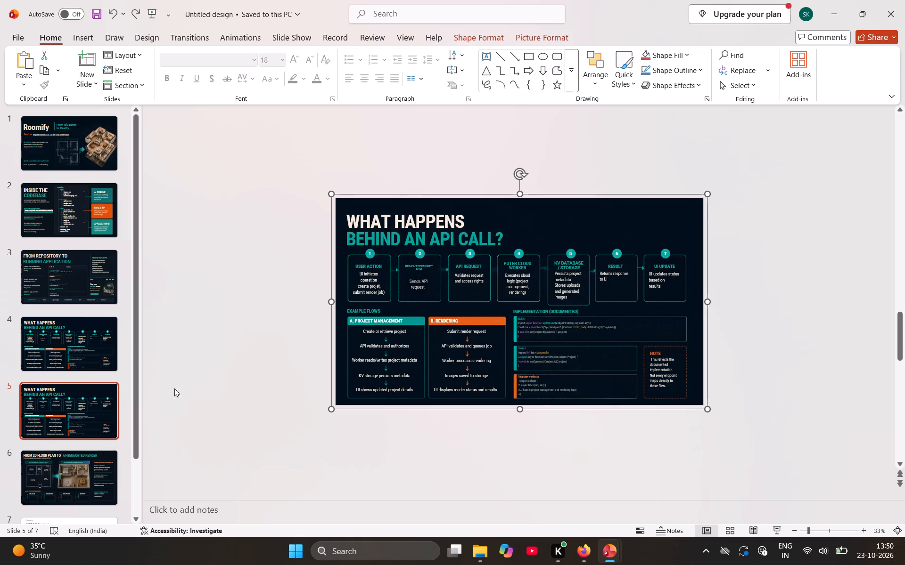
Examine how far the background picture on slide 6, the floor-plan-to-render slide, extends beyond the slide area.
scroll(47, 455, down, 4)
click(64, 448)
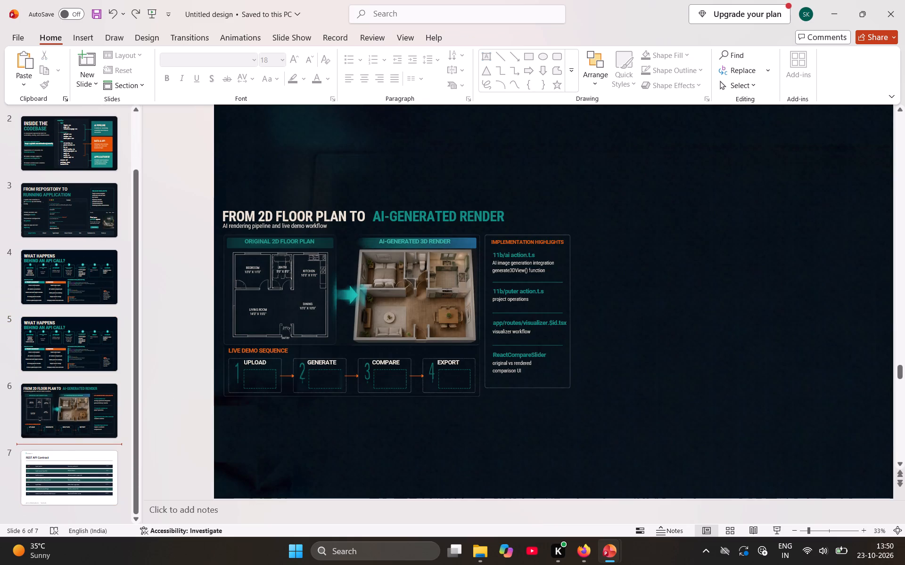
click(439, 467)
scroll(439, 467, down, 1)
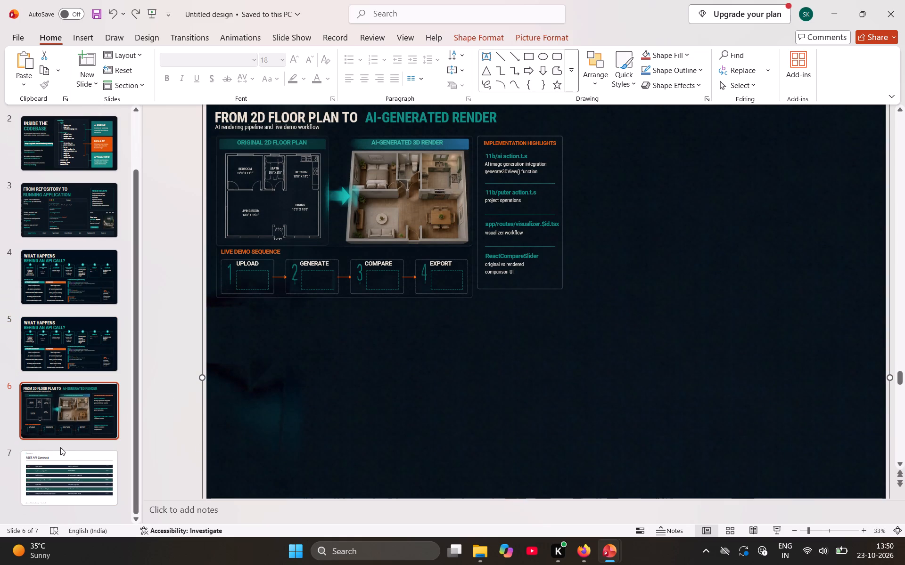
click(81, 471)
click(95, 410)
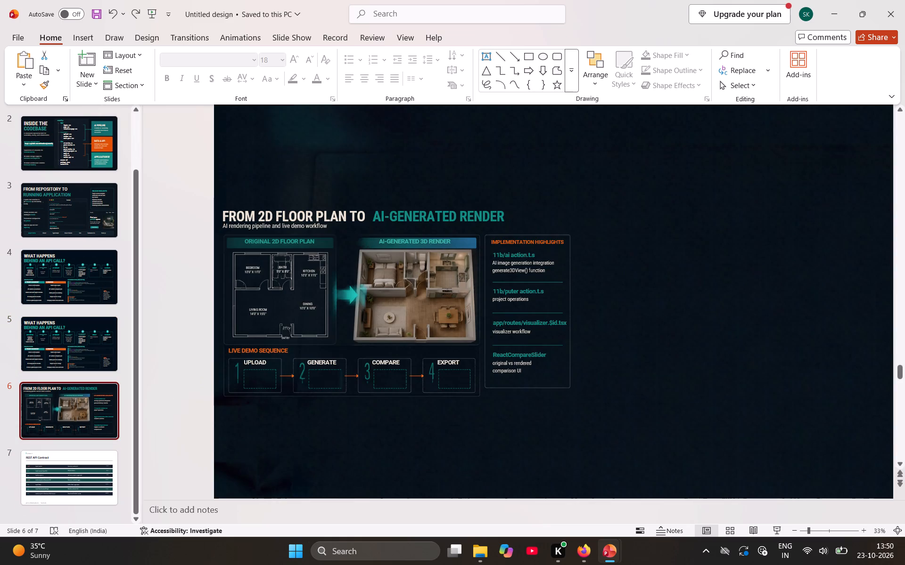
scroll(354, 462, down, 1)
scroll(354, 462, up, 1)
scroll(354, 462, right, 1)
scroll(354, 462, left, 1)
scroll(354, 462, right, 1)
scroll(354, 462, left, 1)
scroll(354, 462, right, 1)
scroll(354, 462, left, 1)
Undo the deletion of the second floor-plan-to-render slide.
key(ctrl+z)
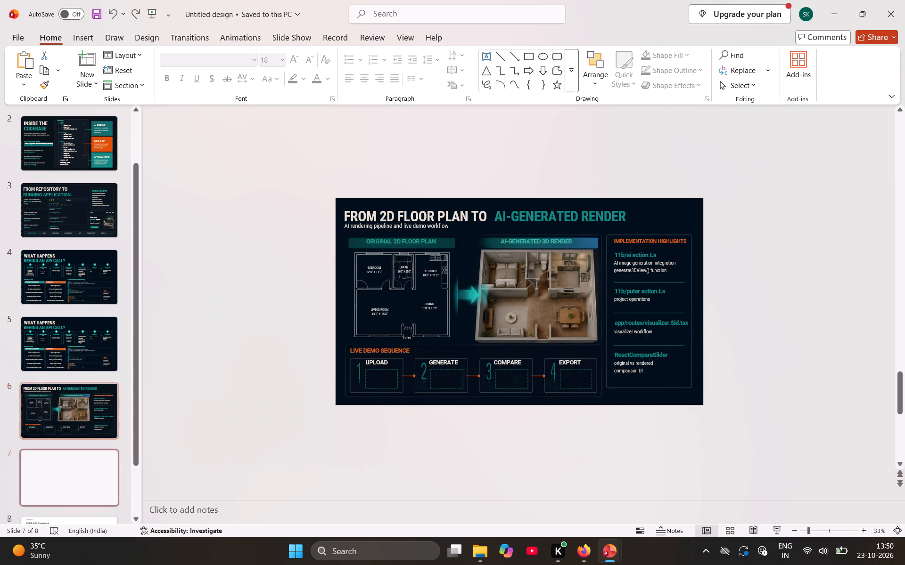
Delete slide 6, the floor-plan-to-render slide with the oversized background picture, keeping its other version.
scroll(354, 462, down, 2)
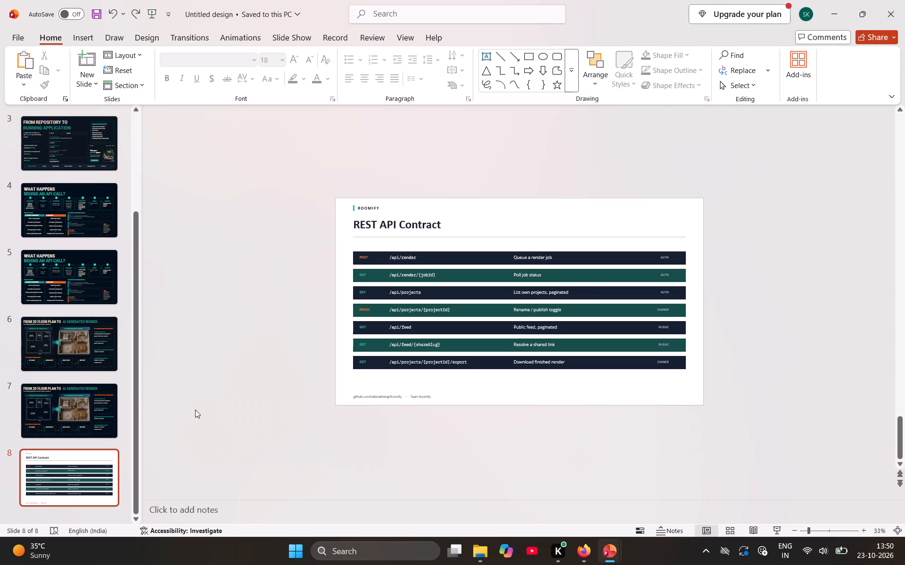
click(63, 399)
click(48, 349)
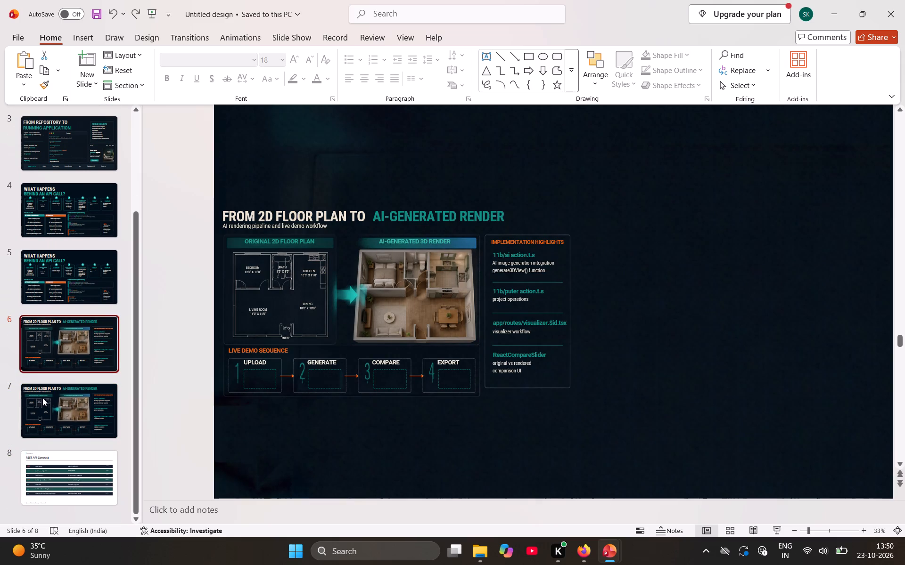
key(Delete)
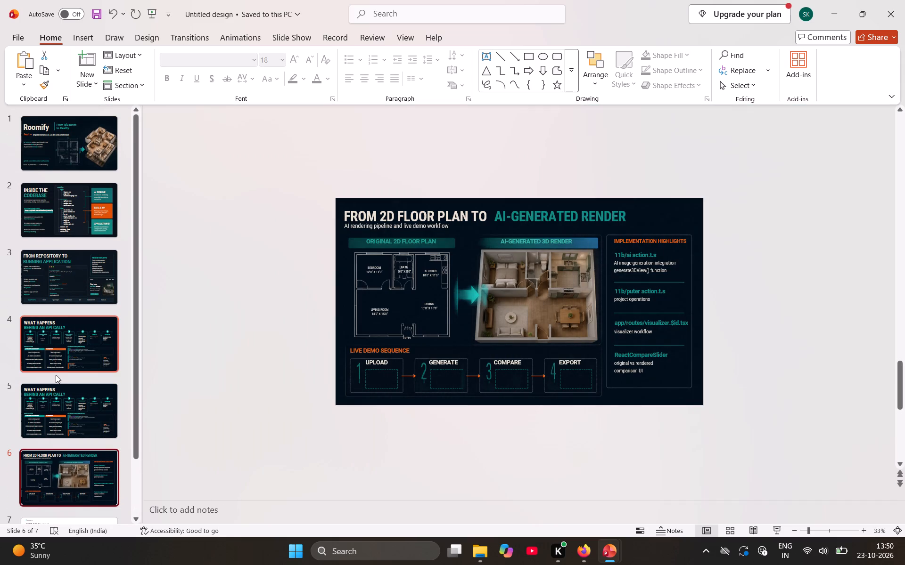
Paste the copied dark background picture onto the REST API Contract slide.
scroll(62, 472, down, 3)
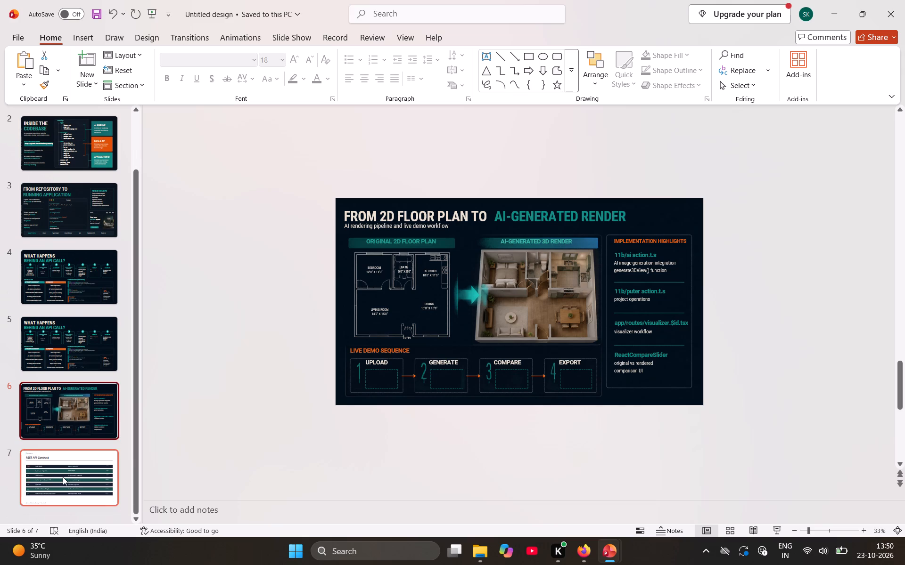
click(63, 477)
click(465, 396)
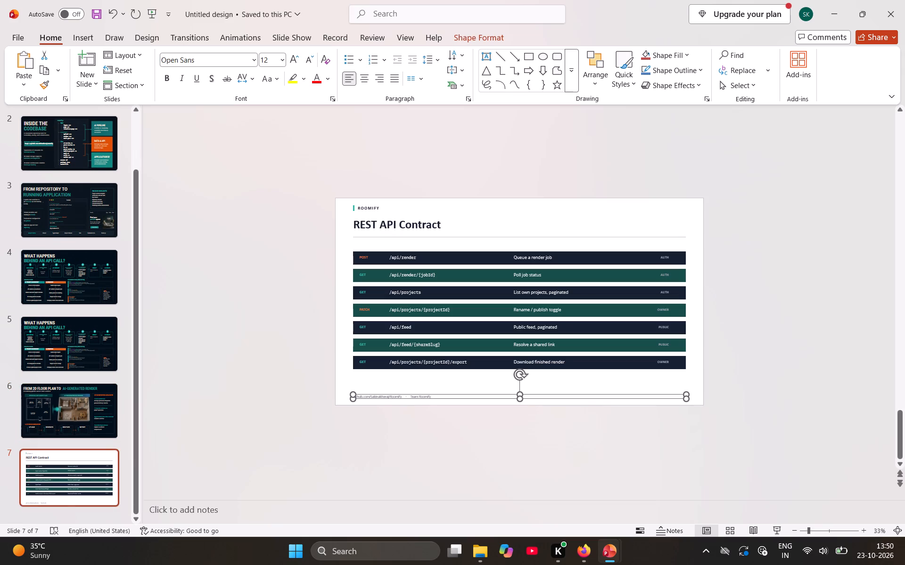
click(460, 383)
key(ctrl+v)
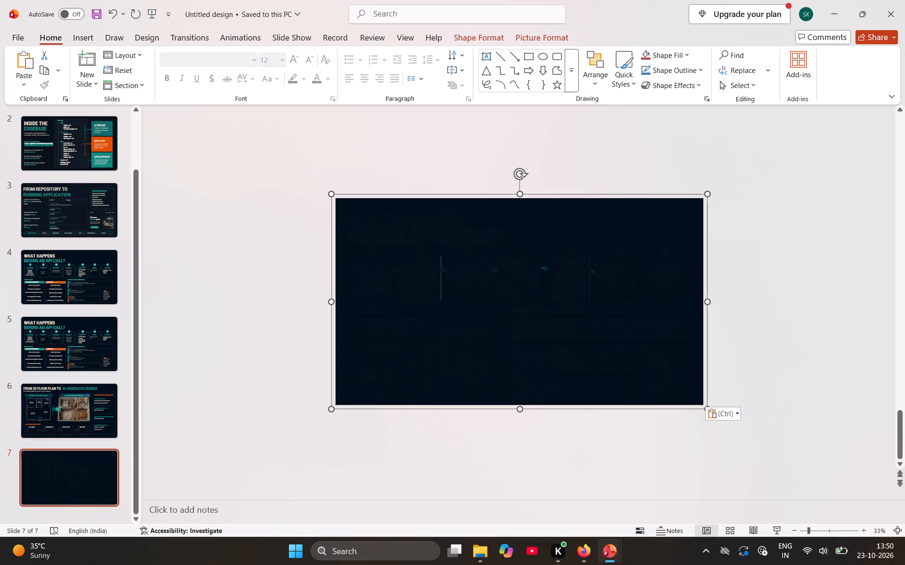
Send the pasted background picture to the back, behind the REST API Contract slide's text and rows.
text([[[)
key(ctrl+bracketleft)
ctrl+click(453, 484)
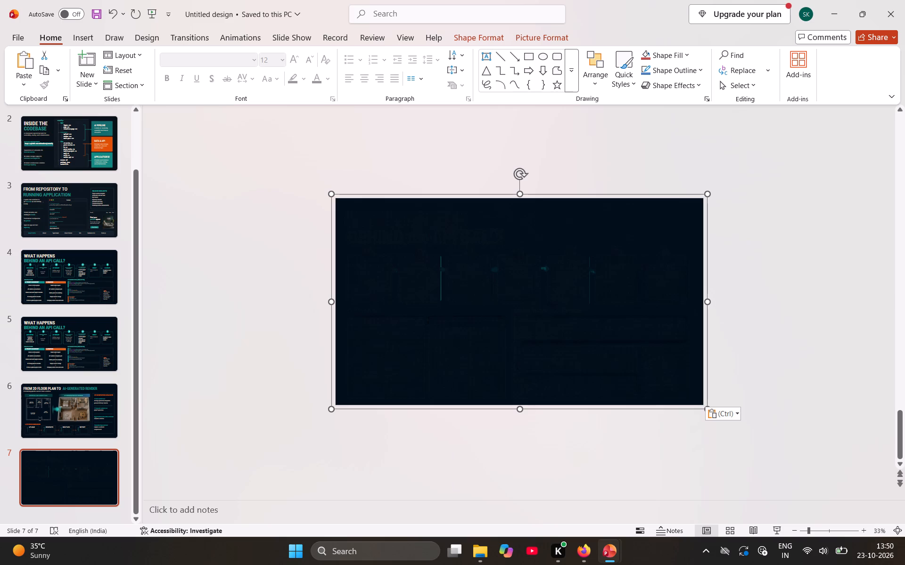
ctrl+right_click(465, 330)
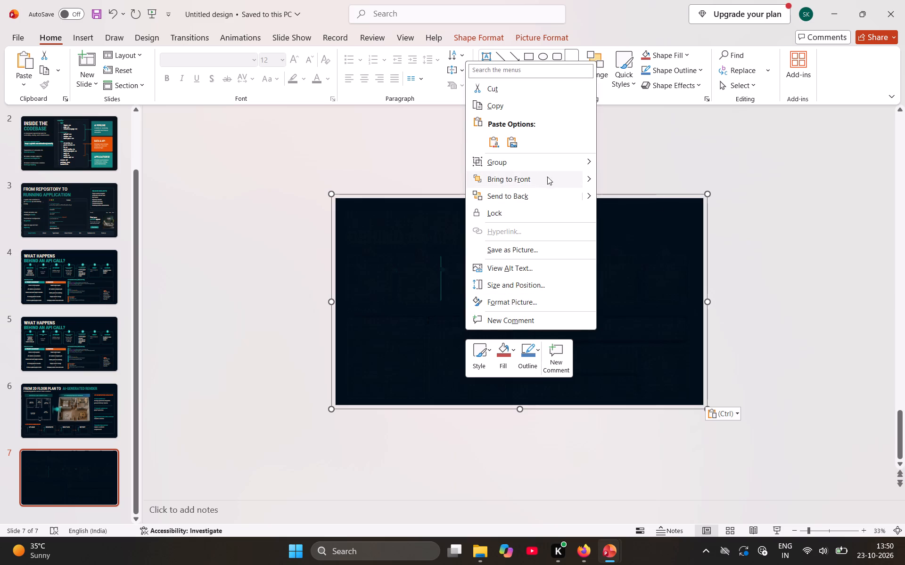
ctrl+click(584, 193)
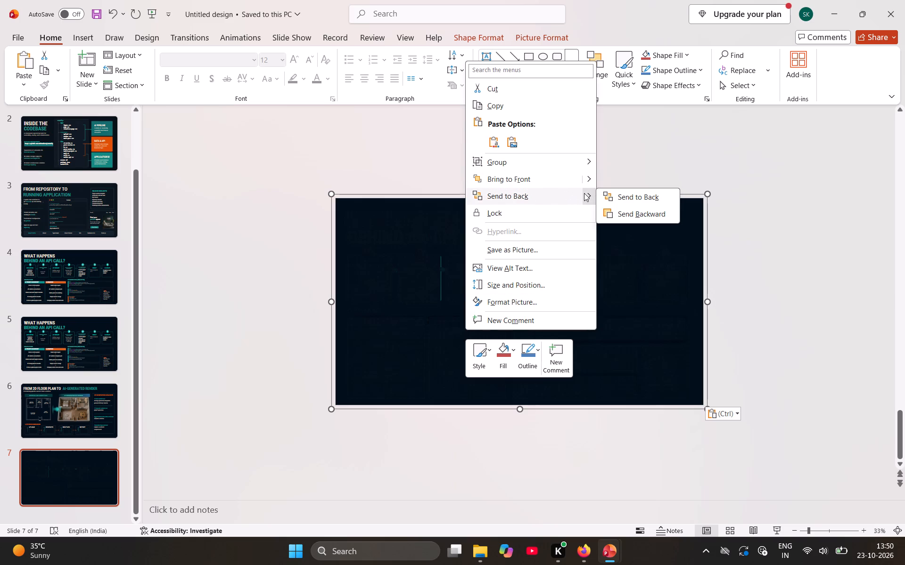
ctrl+click(616, 198)
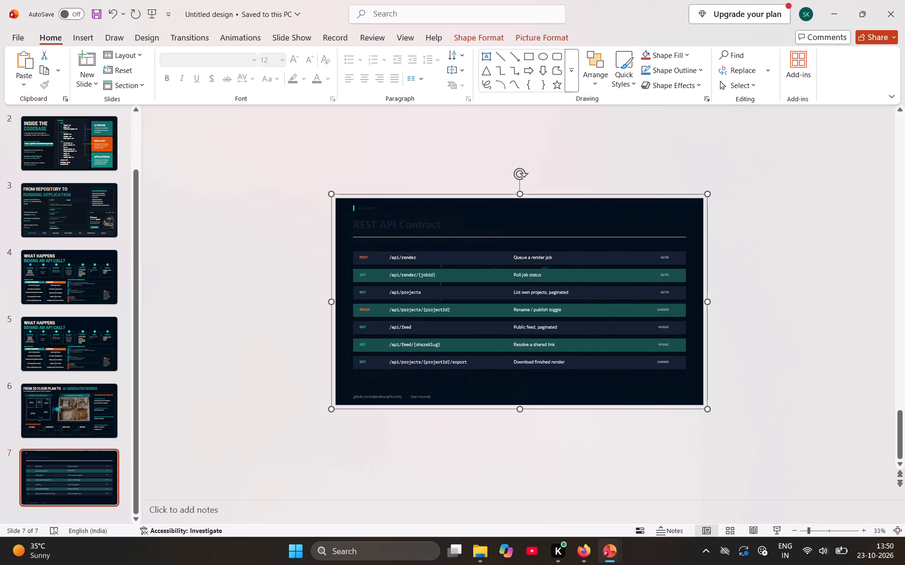
Set the font colour of the "REST API Contract" title to white.
triple_click(426, 227)
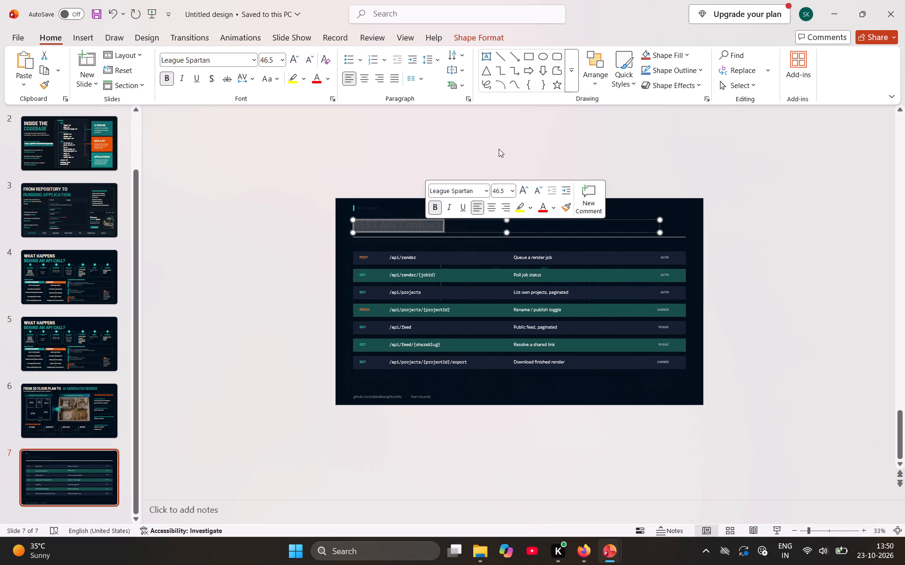
scroll(499, 149, down, 1)
ctrl+scroll(440, 207, up, 1)
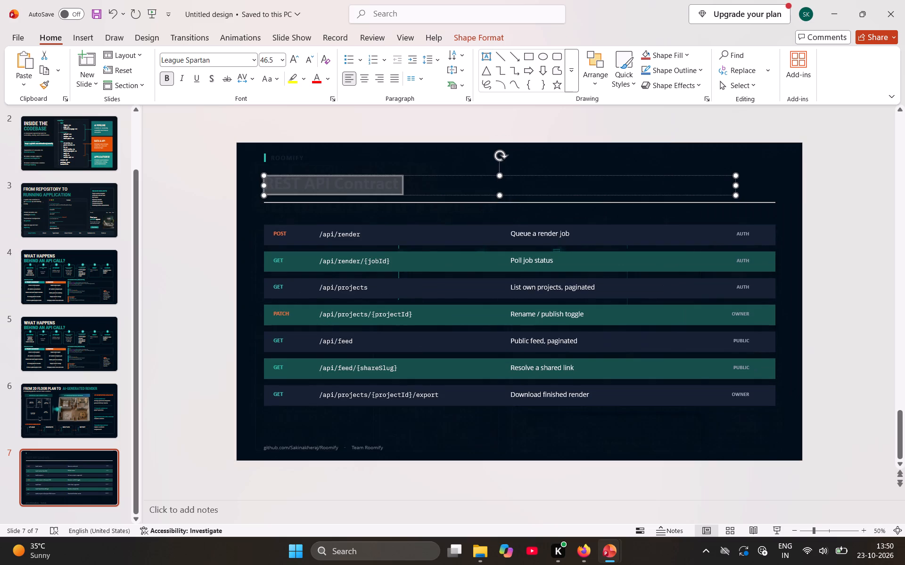
click(324, 81)
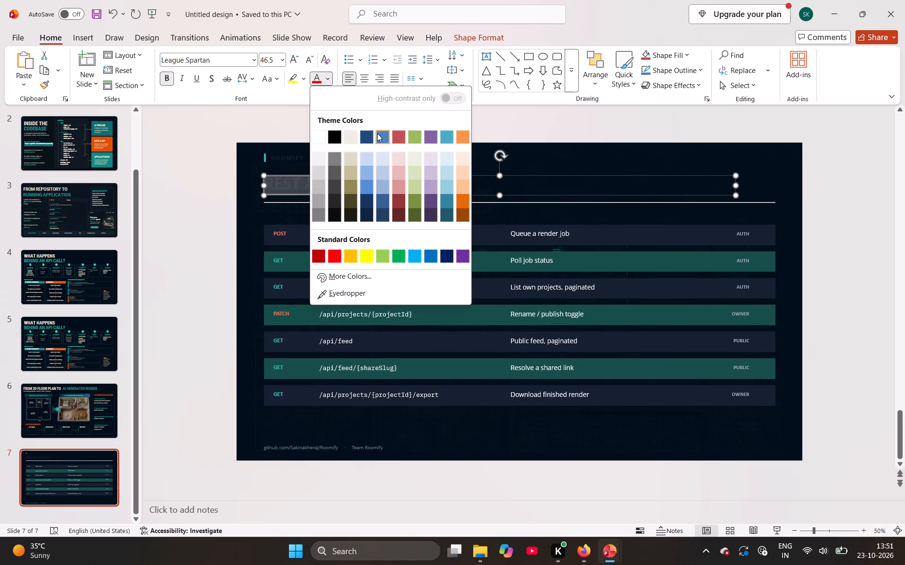
click(320, 138)
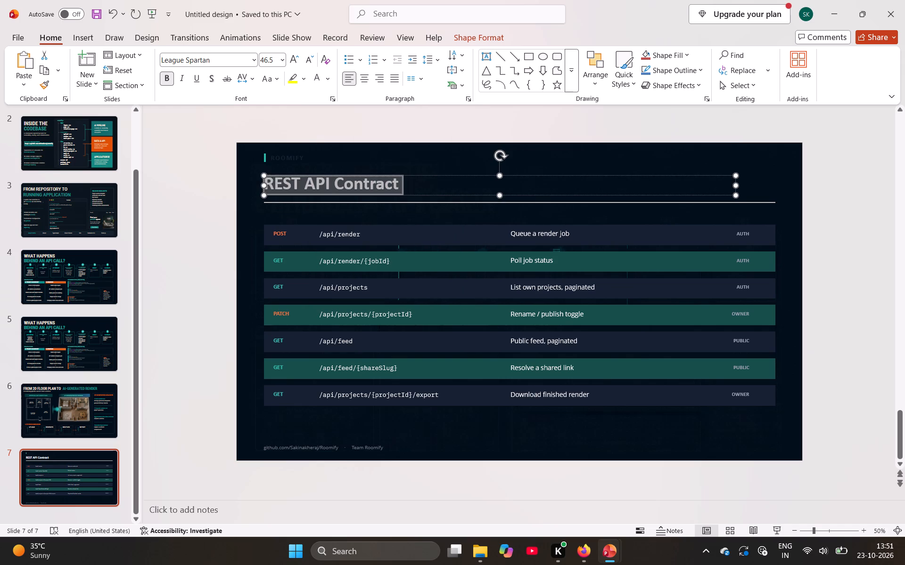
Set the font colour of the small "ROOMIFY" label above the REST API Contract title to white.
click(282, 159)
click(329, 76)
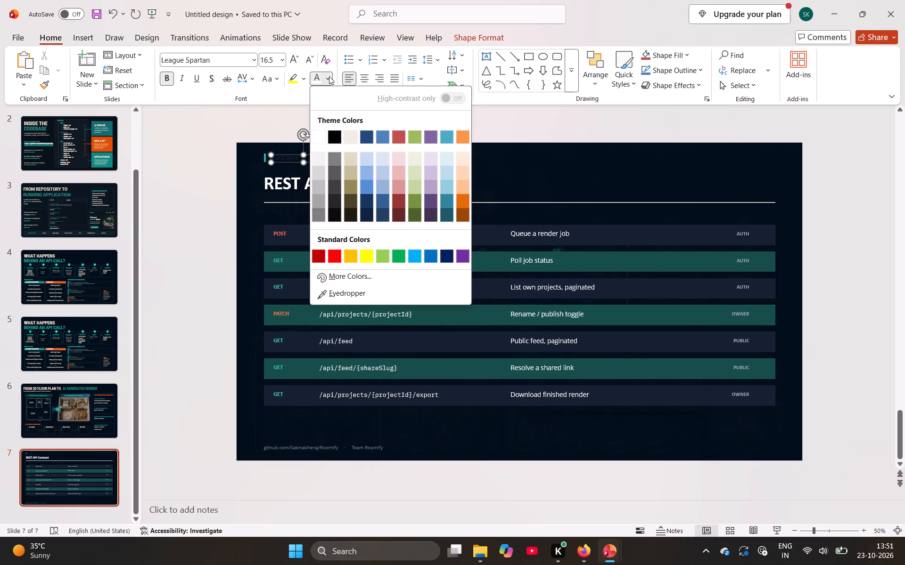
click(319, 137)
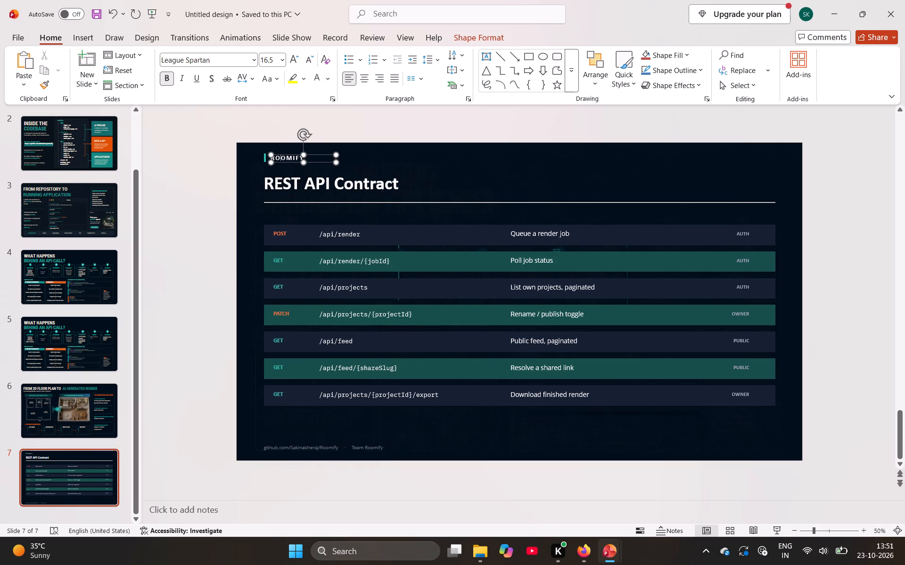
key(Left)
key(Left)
Copy the "Roomify" title text from slide 1 to reuse its formatting.
click(197, 205)
key(Left)
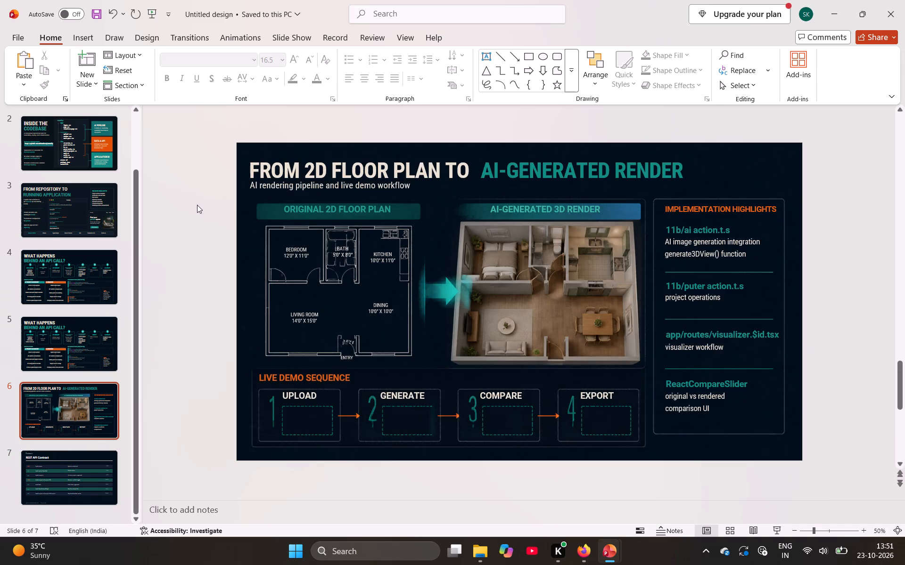
key(Up)
key(Up)
key(Up)
key(Up)
key(Up)
key(Up)
key(Up)
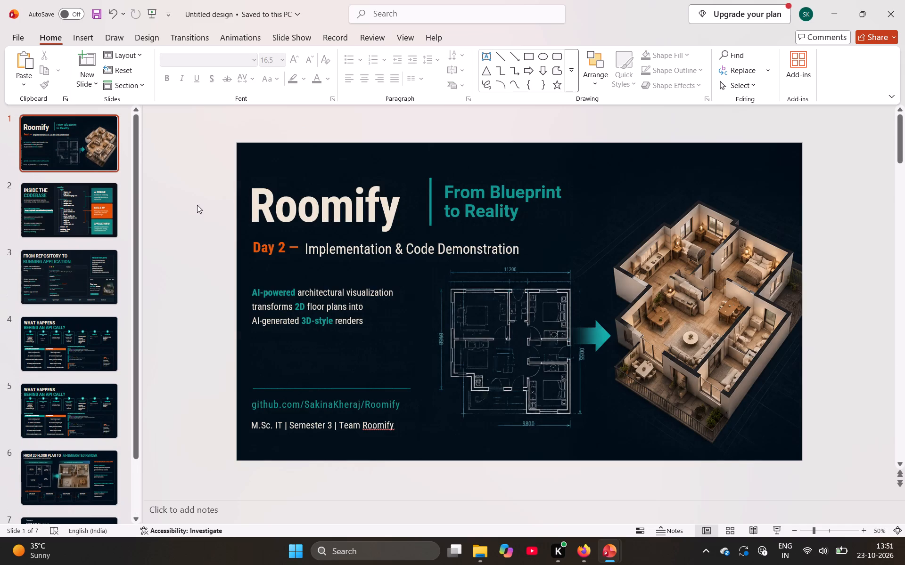
click(317, 231)
key(ctrl+a)
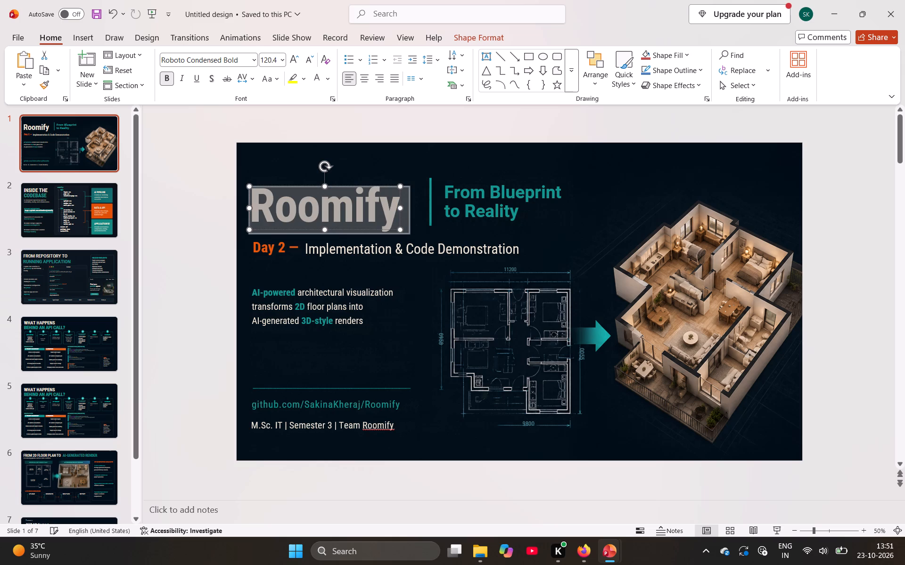
key(ctrl+c)
Paste the copied title text over the REST API Contract slide's title and reword it as "Rest API Contract".
scroll(101, 379, down, 5)
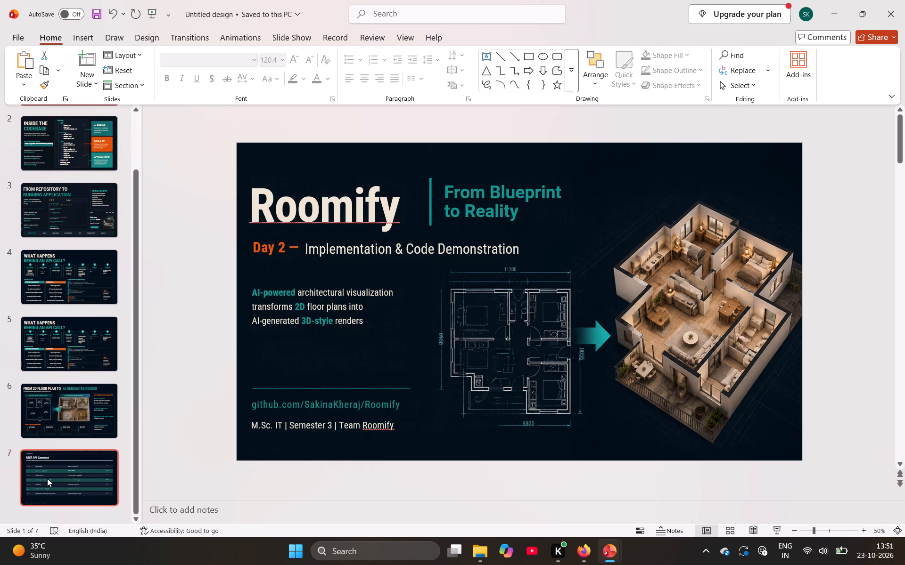
click(47, 478)
double_click(377, 178)
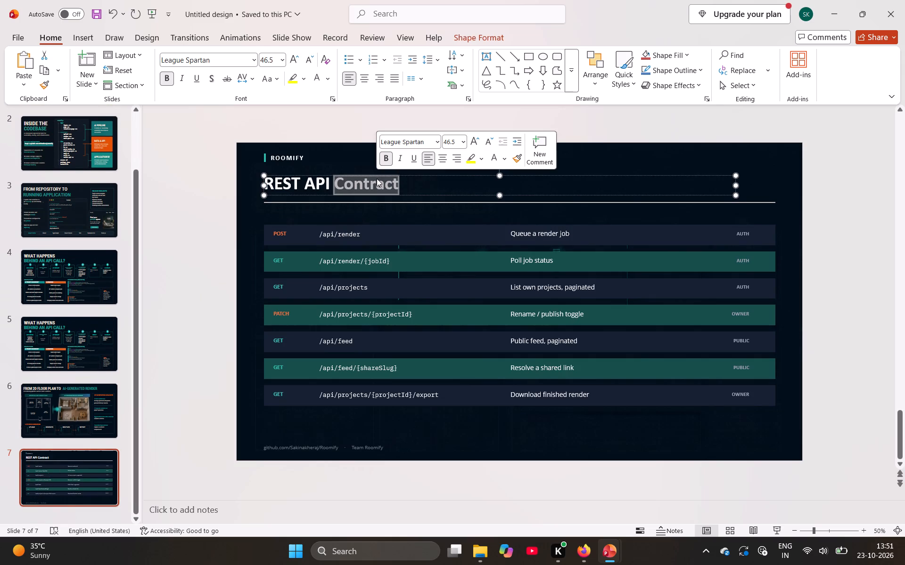
key(ctrl+a)
key(ctrl+v)
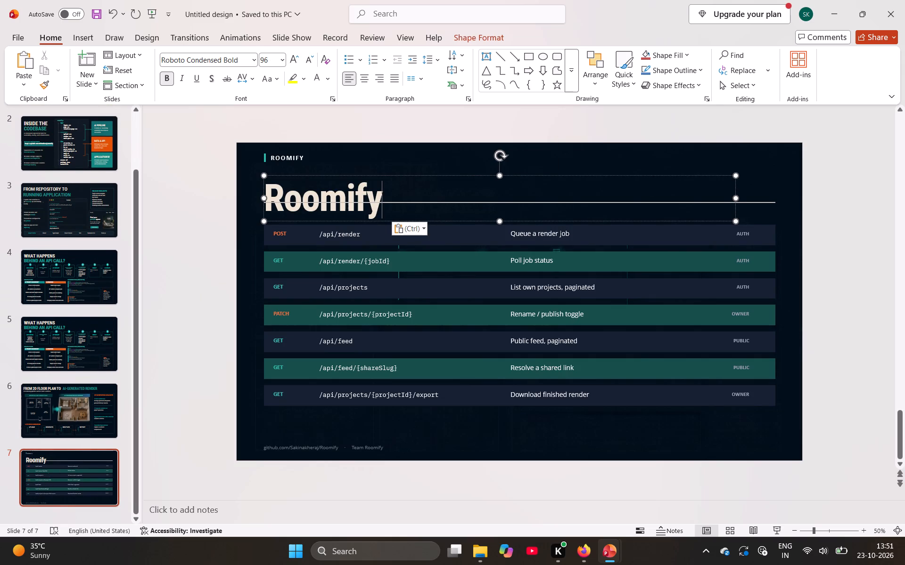
key(ctrl+a)
text(Rest API Contract)
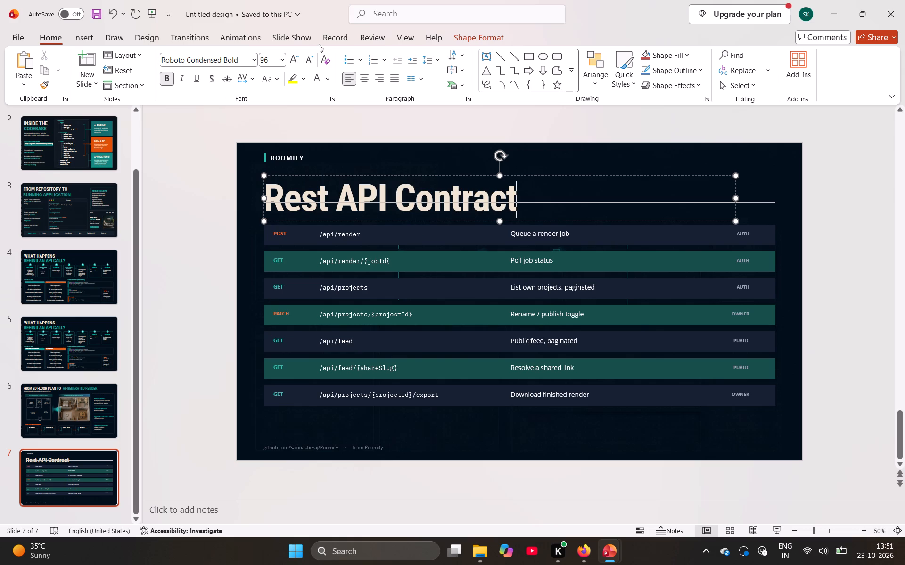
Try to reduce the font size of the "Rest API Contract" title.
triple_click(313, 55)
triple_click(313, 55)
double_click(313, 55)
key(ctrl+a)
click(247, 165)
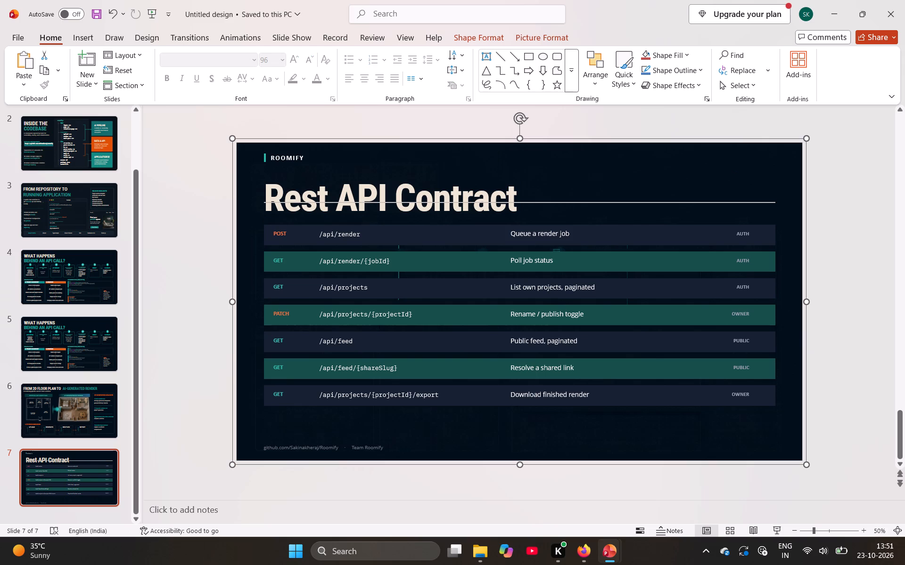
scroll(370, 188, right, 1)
Move the "Rest API Contract" title up so its text sits above the horizontal divider line.
click(500, 182)
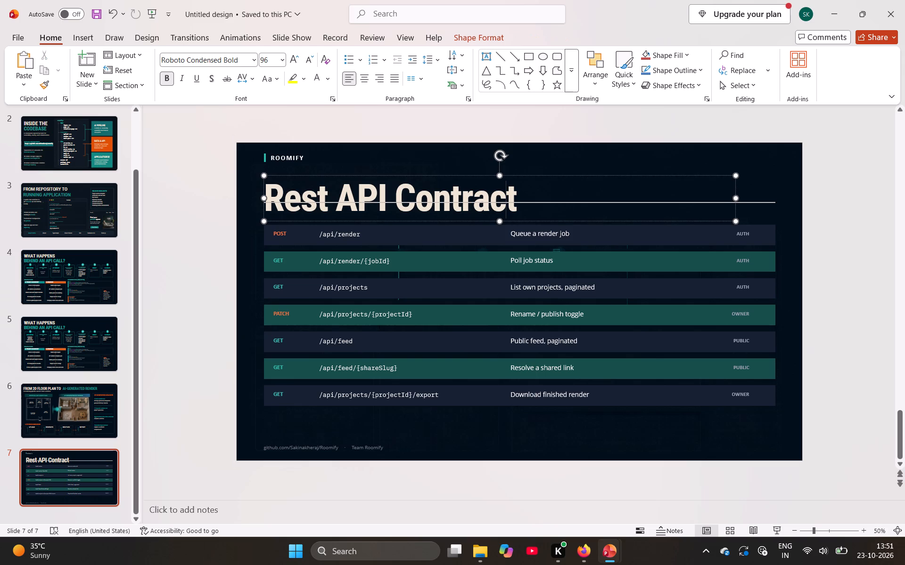
drag(735, 210, 736, 194)
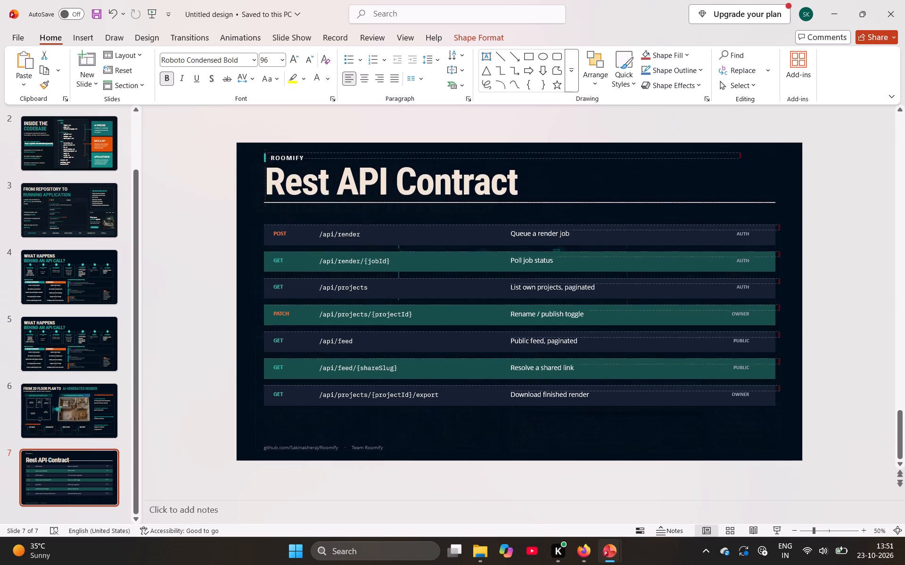
drag(736, 194, 735, 196)
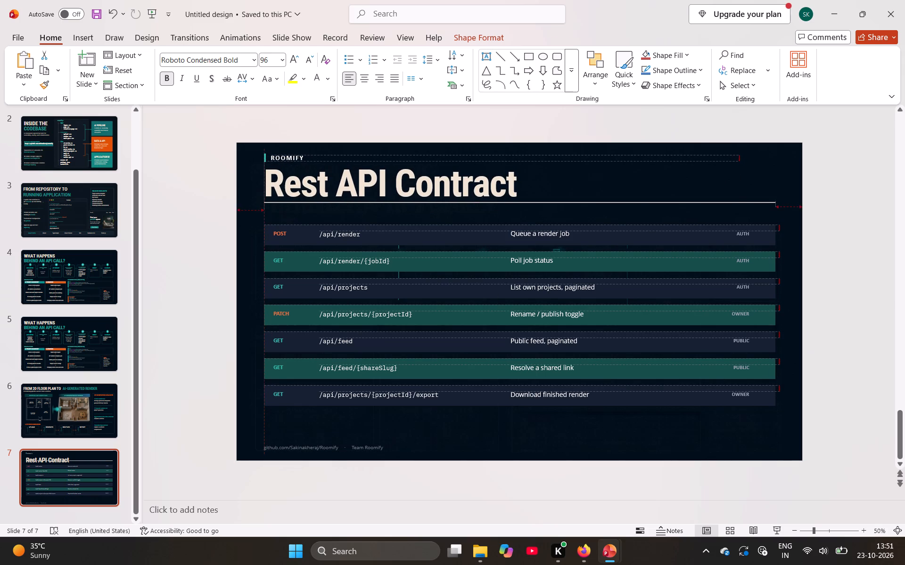
click(540, 116)
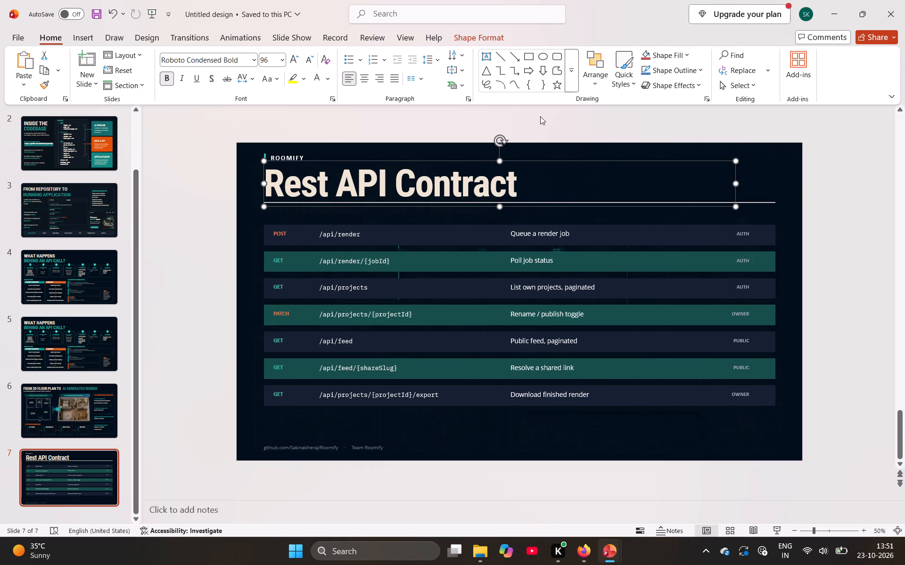
Delete the "ROOMIFY" label text above the "Rest API Contract" title.
click(313, 159)
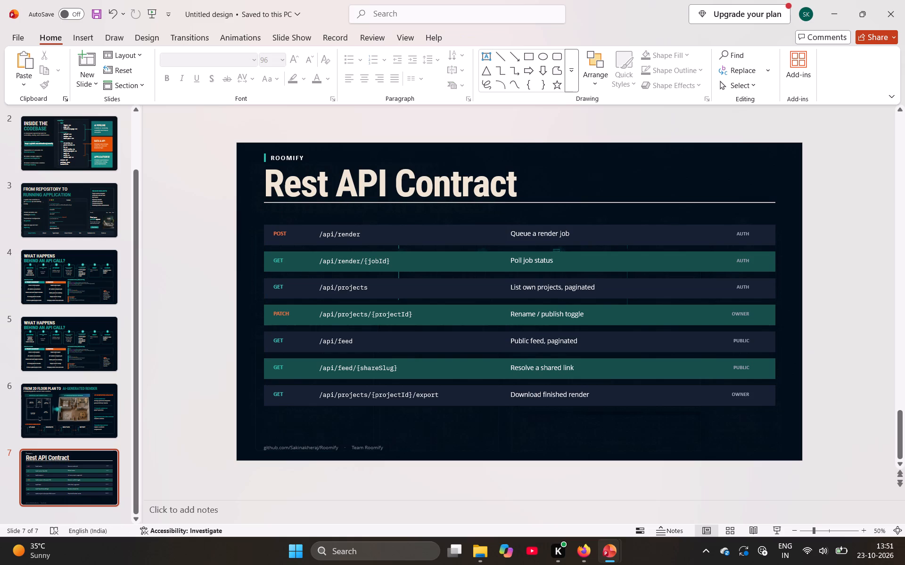
click(297, 157)
key(Delete)
key(BackSpace)
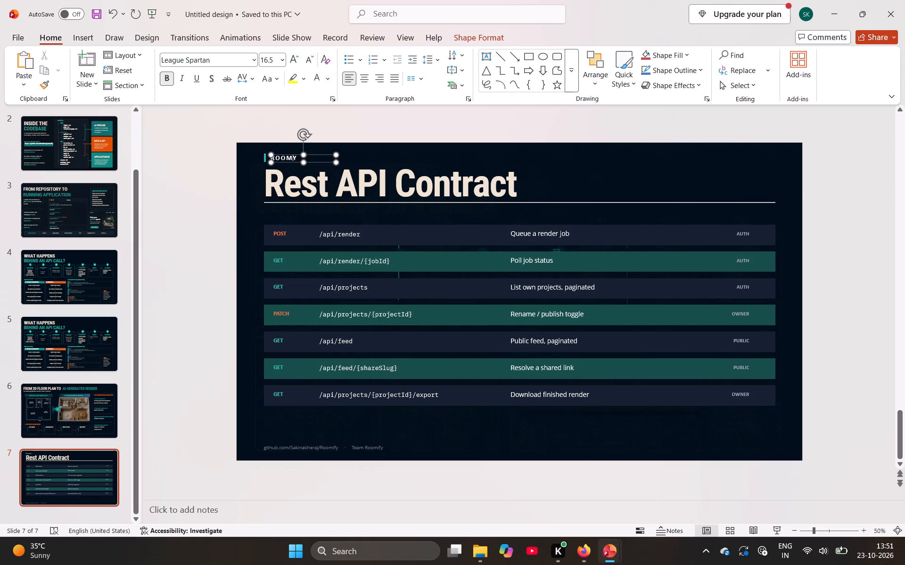
key(BackSpace)
key(BackSpace)
key(BackSpace)
key(Right)
key(Right)
key(BackSpace)
key(BackSpace)
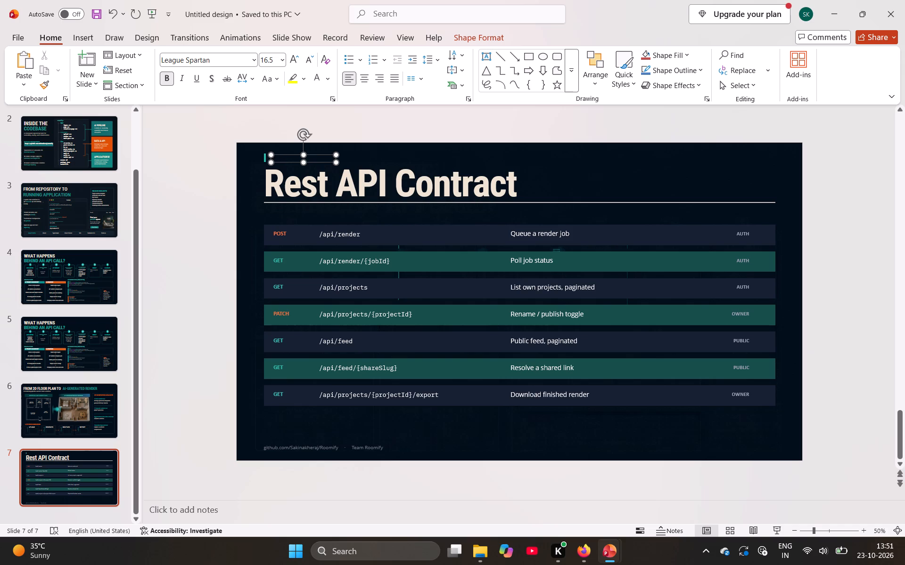
Delete the small teal accent bar above the start of the "Rest API Contract" title.
click(264, 155)
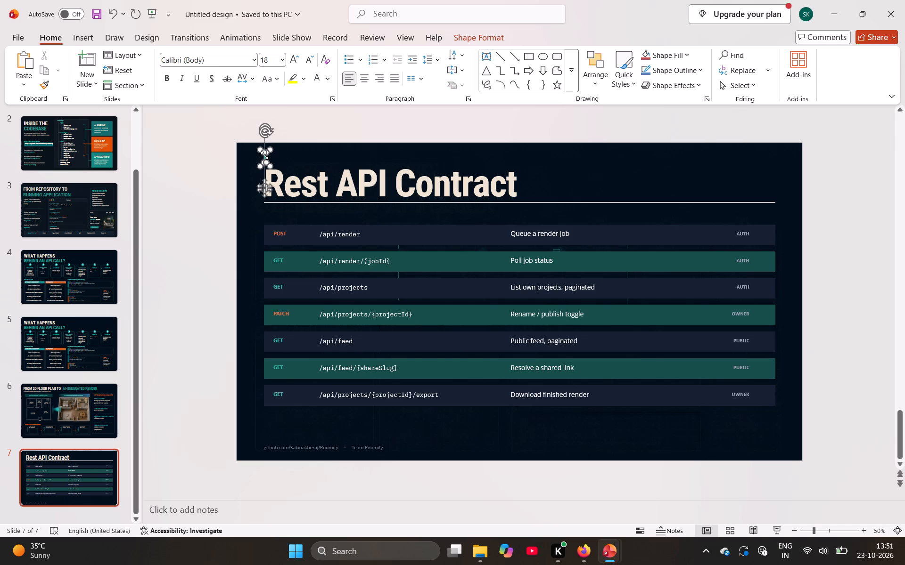
key(Delete)
key(BackSpace)
click(205, 194)
click(265, 155)
key(Delete)
Nudge the "Rest API Contract" title slightly higher above the divider line.
click(321, 191)
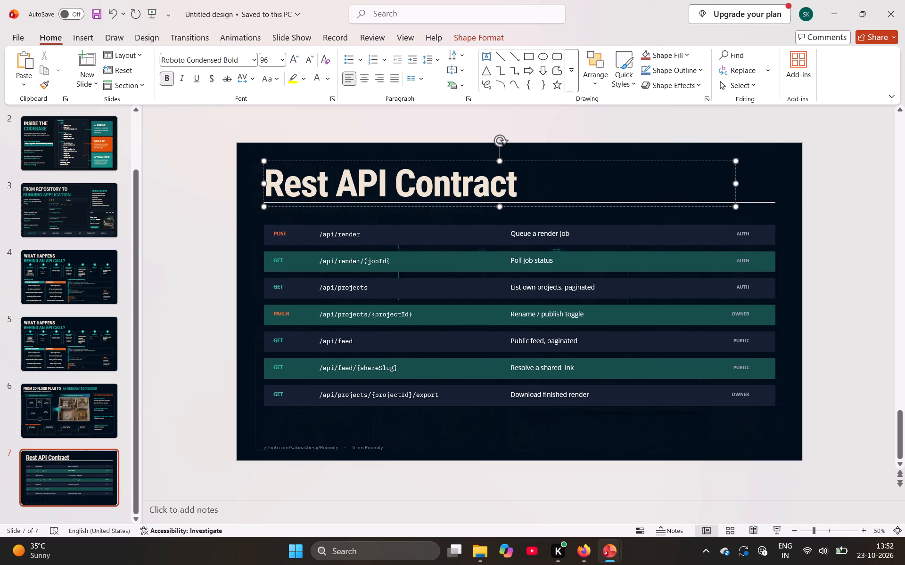
click(464, 161)
click(409, 285)
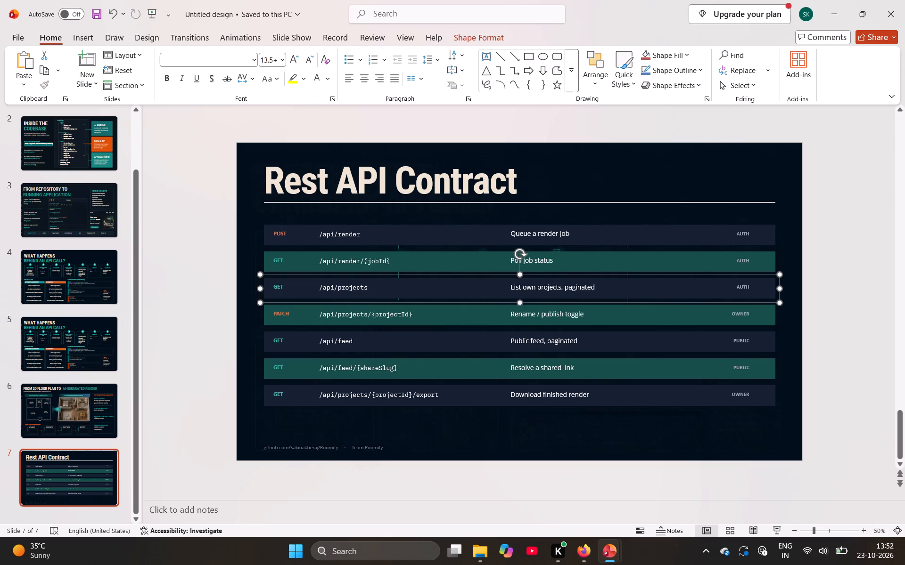
click(443, 404)
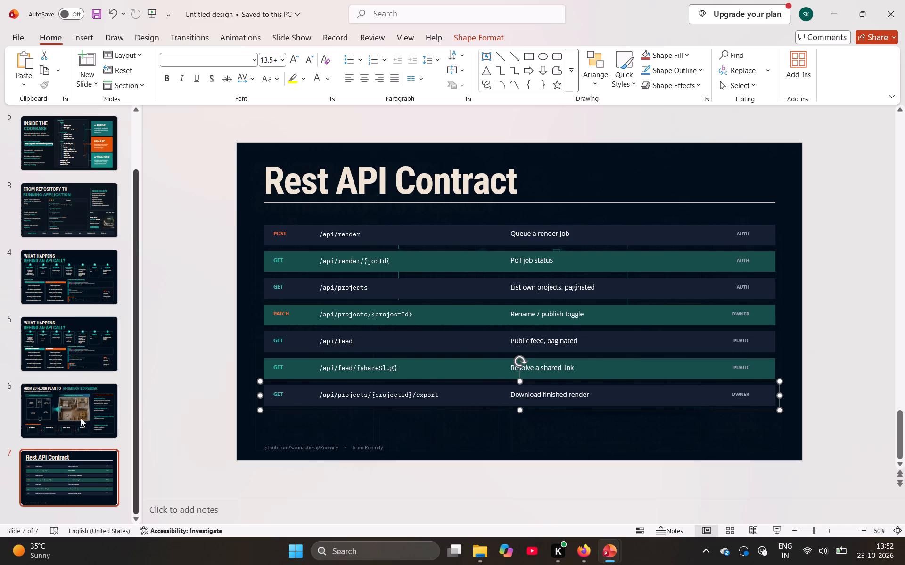
Review the slides back to slide 1, examine its title and floor-plan pictures, and continue to slide 2.
click(155, 415)
key(Left)
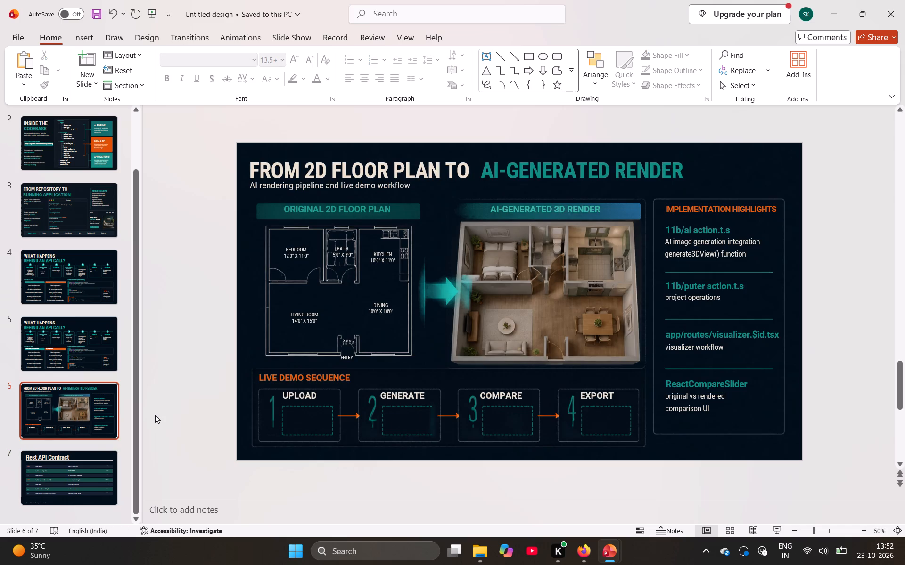
key(Up)
key(Up)
key(Up)
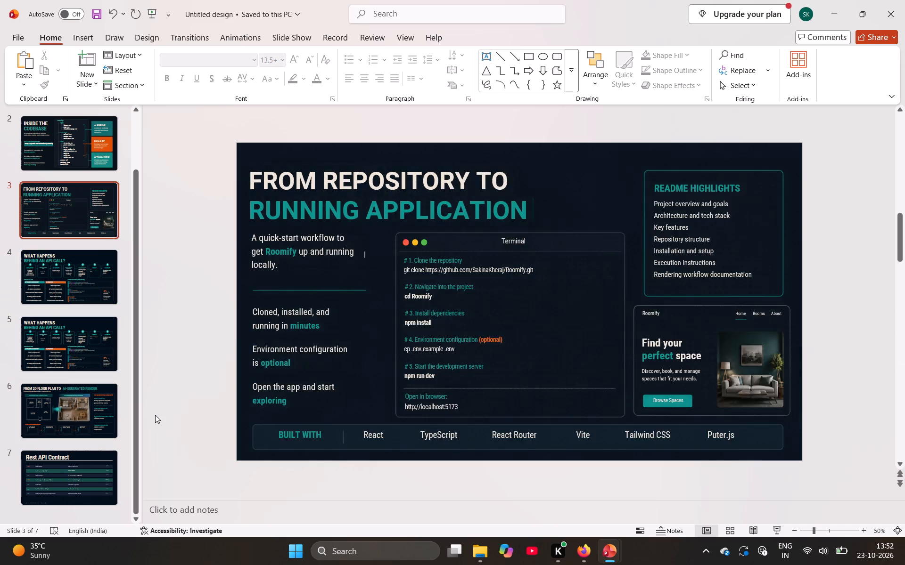
key(Up)
key(Up)
key(Up)
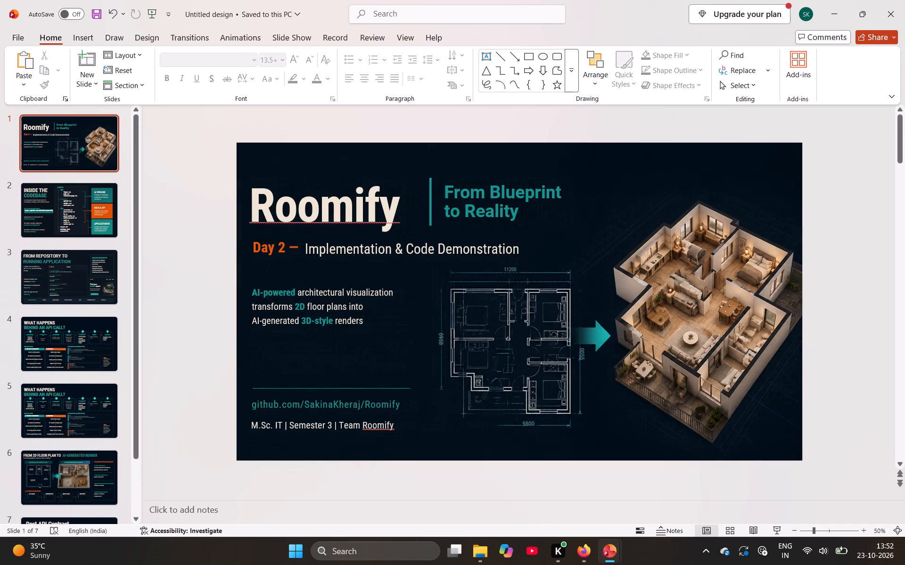
click(378, 230)
double_click(378, 227)
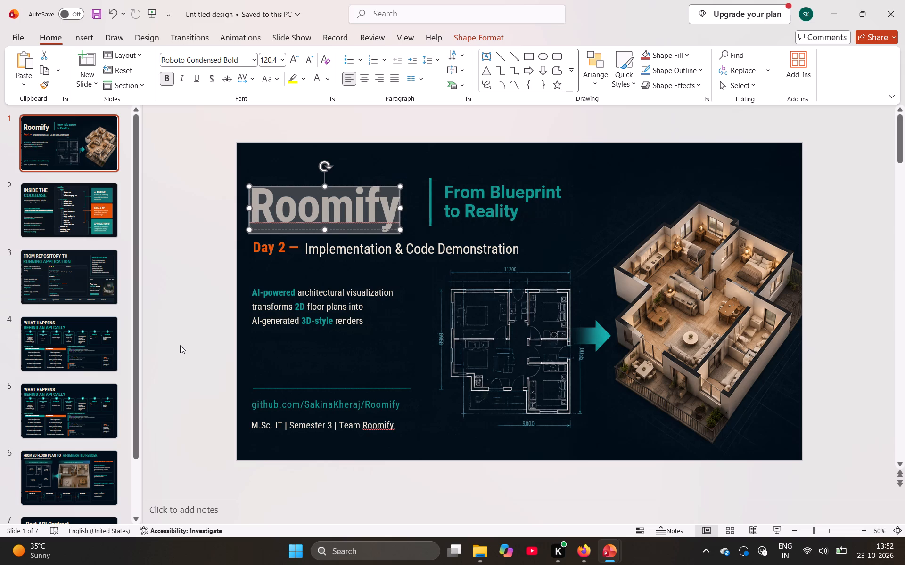
click(180, 345)
key(Right)
key(Up)
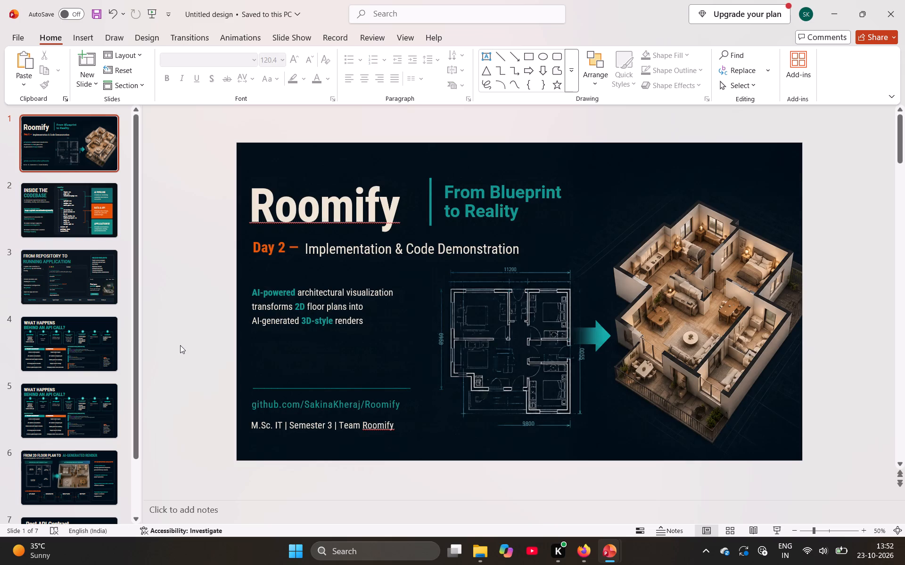
click(550, 358)
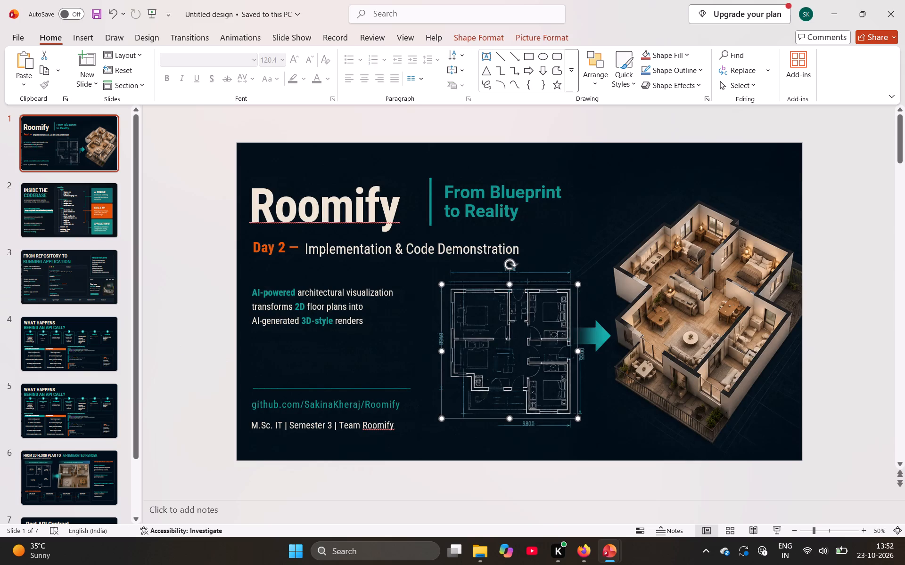
click(679, 316)
click(576, 369)
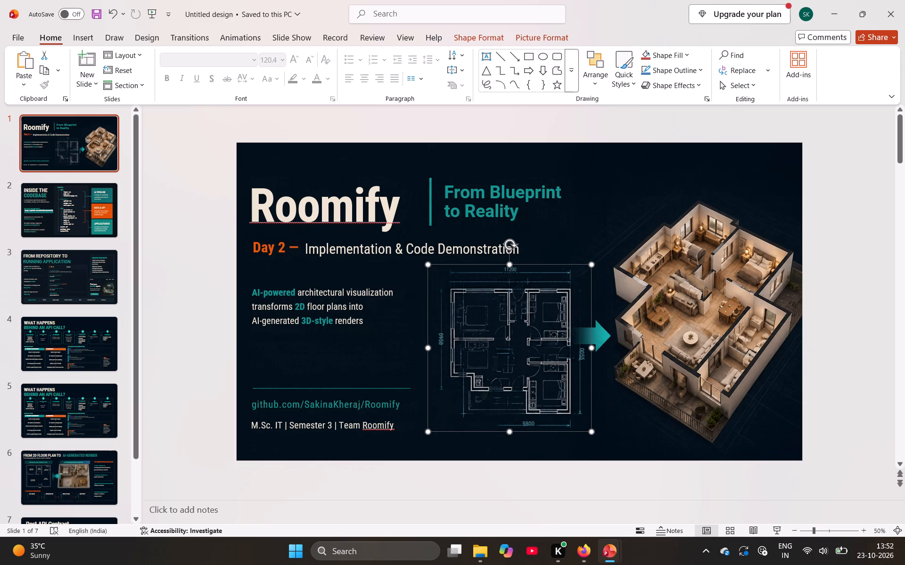
click(859, 333)
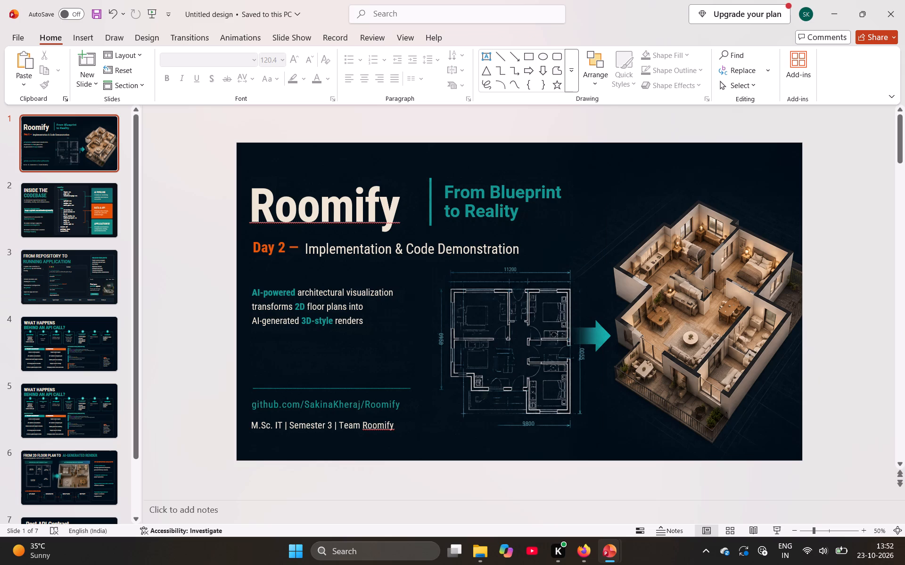
key(Right)
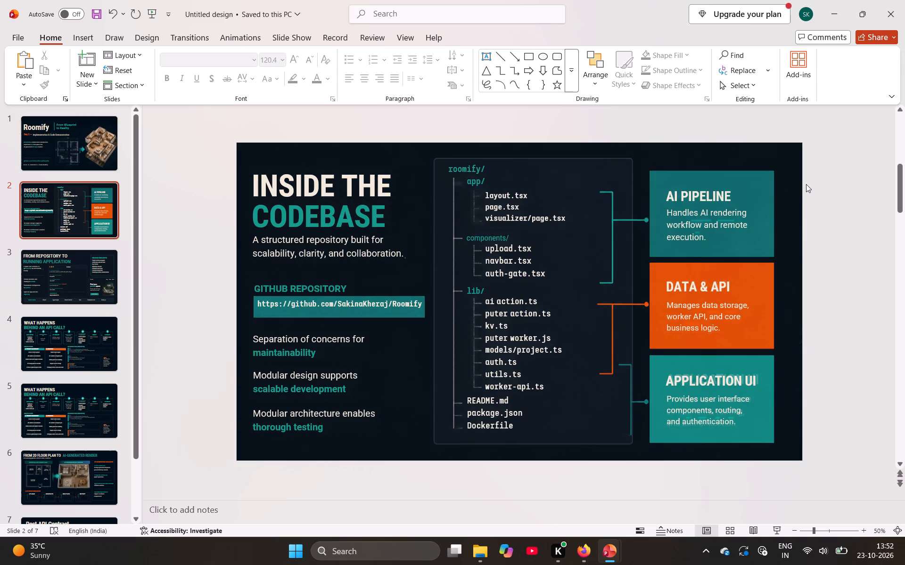
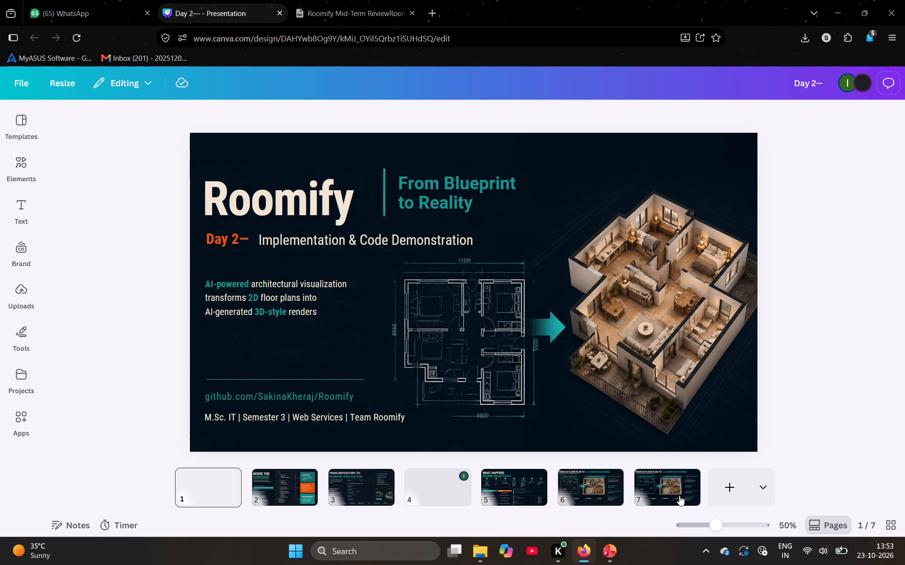
Delete the duplicate "From 2D Floor Plan to AI-Generated Render" page 7.
click(679, 495)
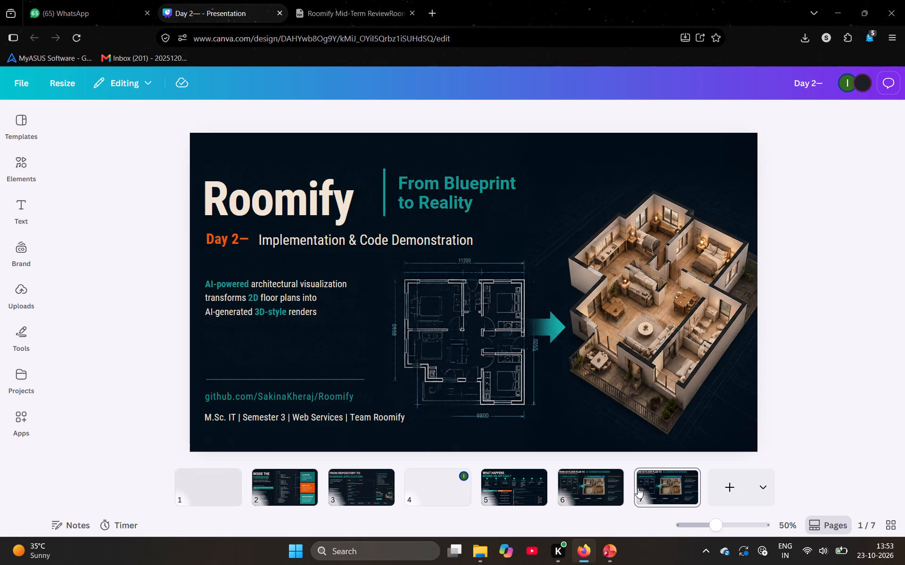
key(Delete)
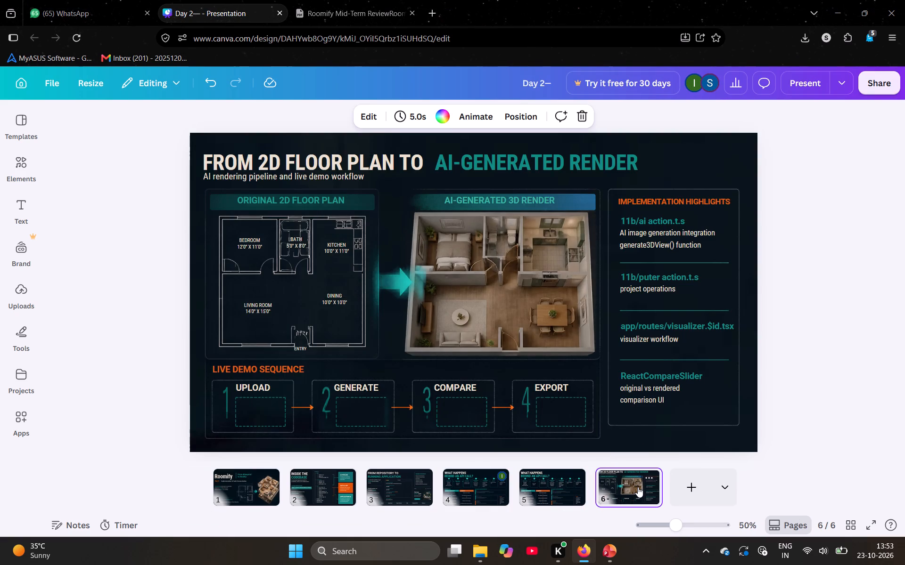
click(767, 470)
Add a blank page after page 6.
click(693, 492)
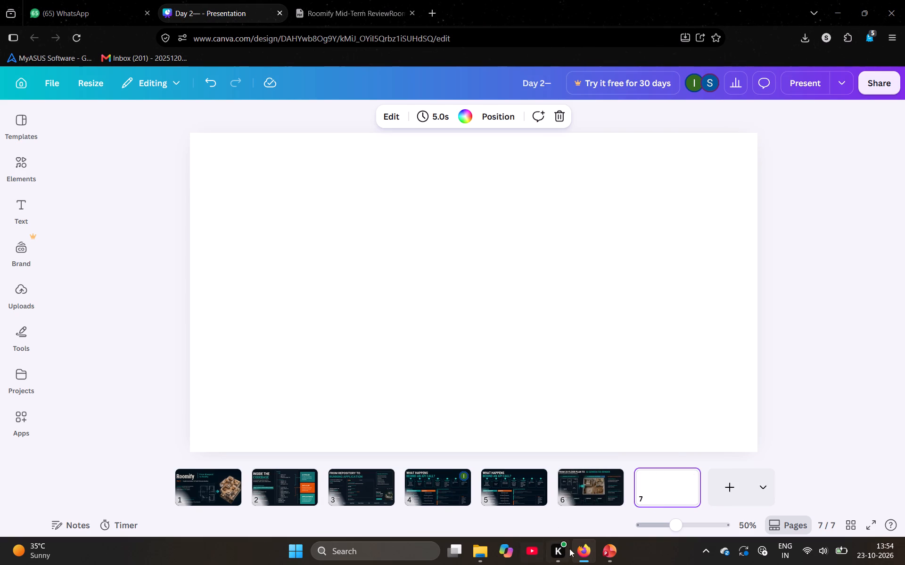
Copy the "Rest API Contract" slide 7 from PowerPoint and paste it onto the blank page 7 in Canva.
click(577, 490)
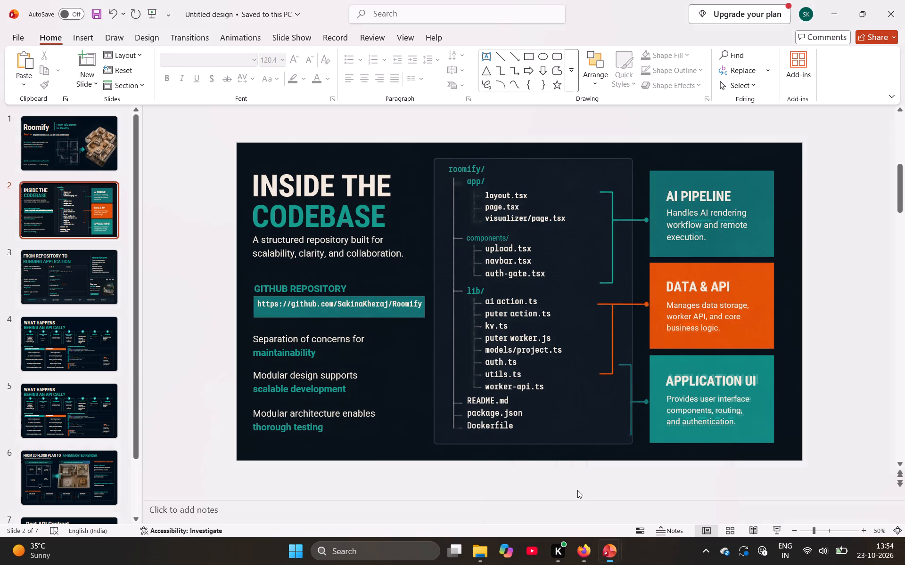
scroll(130, 453, down, 1)
scroll(77, 444, down, 2)
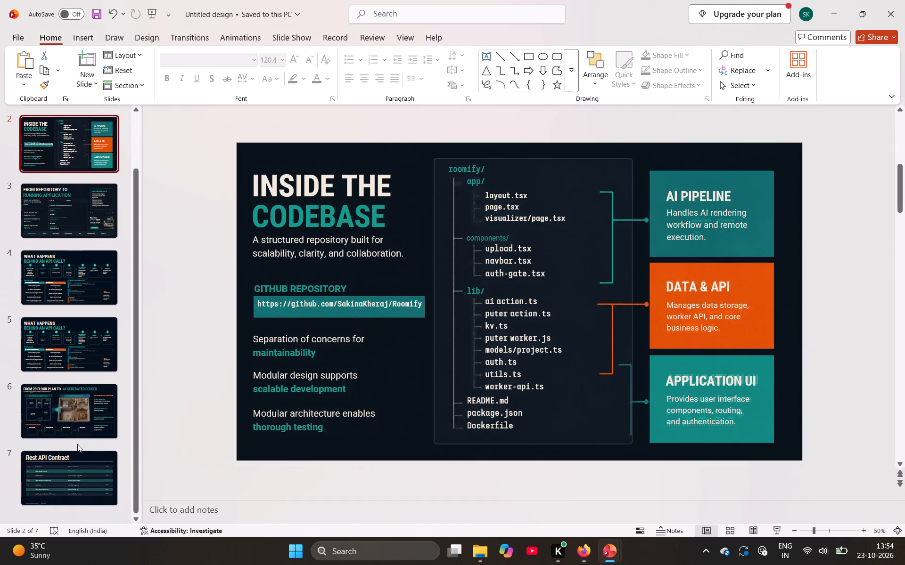
scroll(77, 444, down, 1)
click(62, 489)
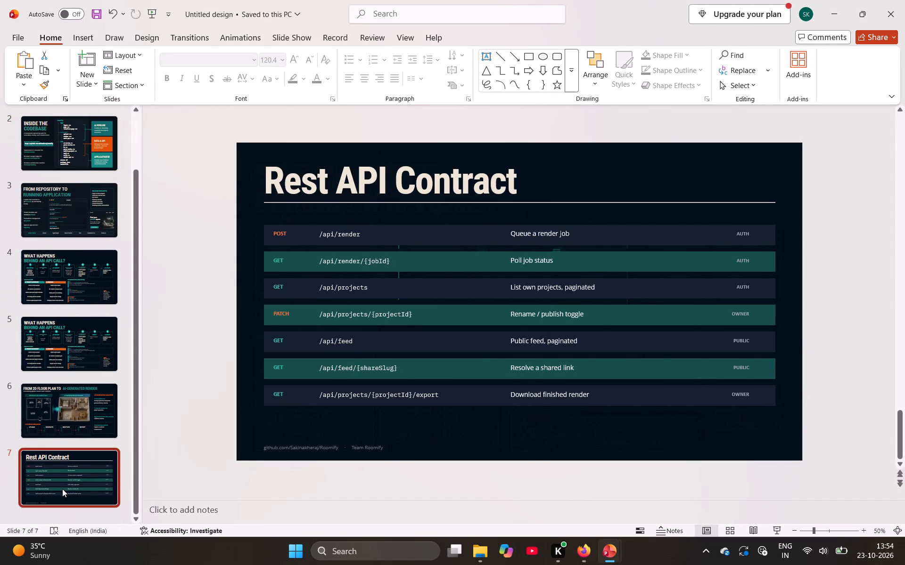
key(ctrl+c)
key(alt+Tab)
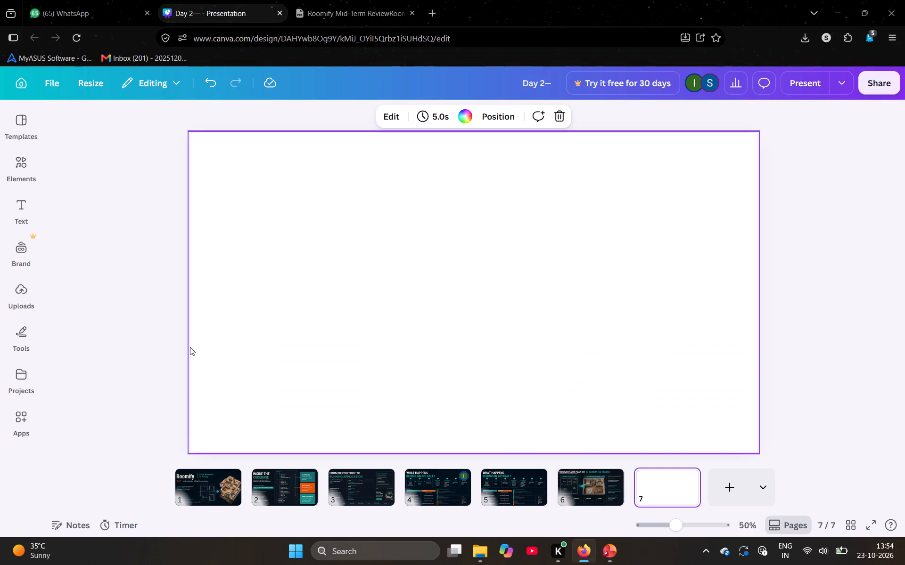
click(190, 347)
key(ctrl+v)
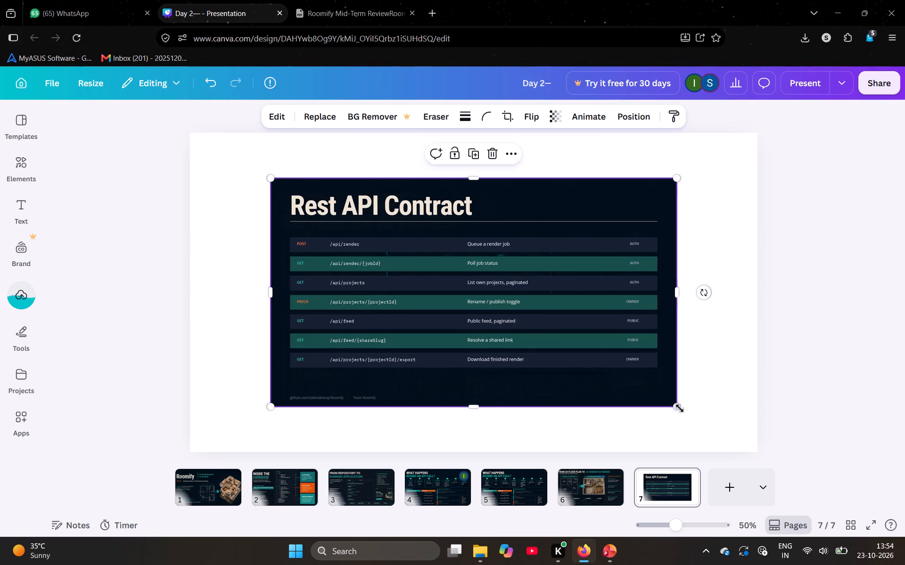
Enlarge the pasted slide image to fill the whole page at 1,920 by 1,080 and save the design.
alt+drag(679, 408, 764, 444)
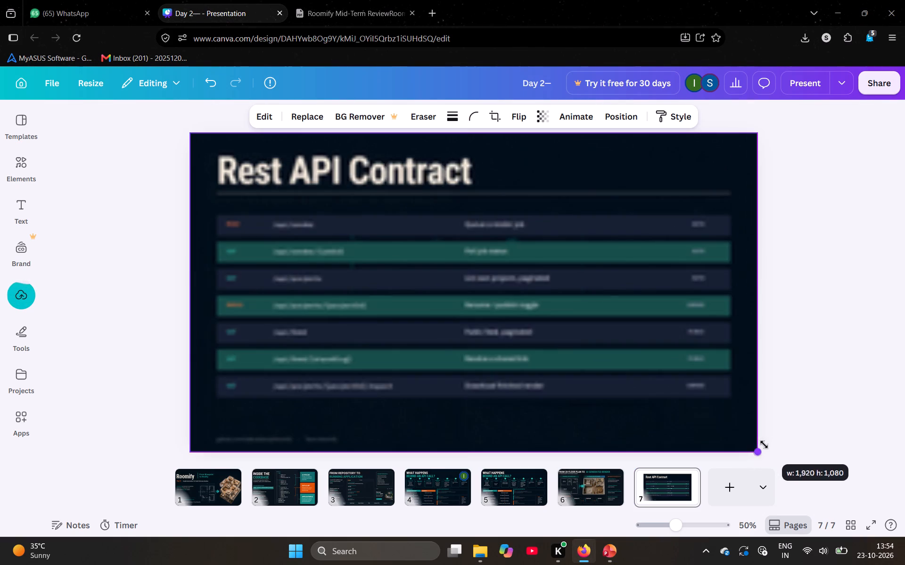
alt+drag(764, 444, 765, 444)
click(804, 346)
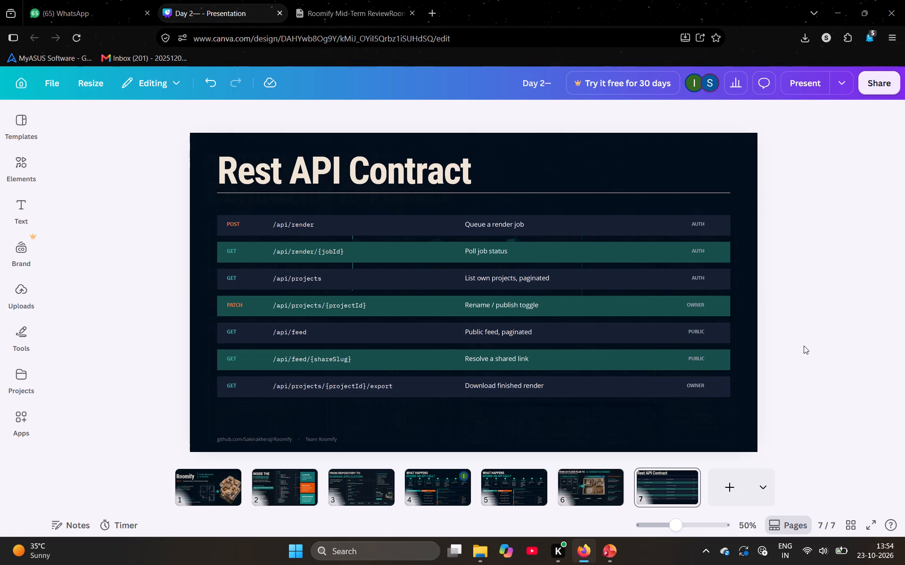
key(ctrl+s)
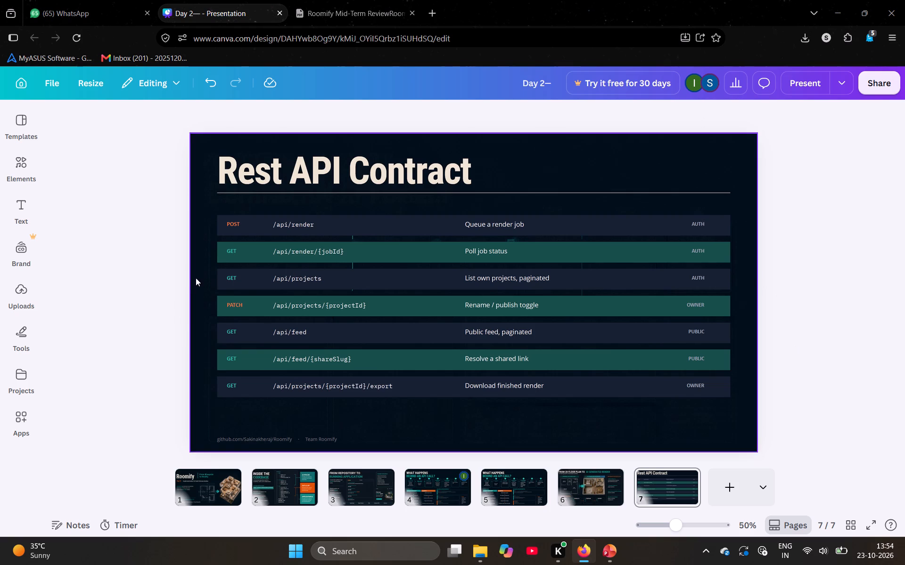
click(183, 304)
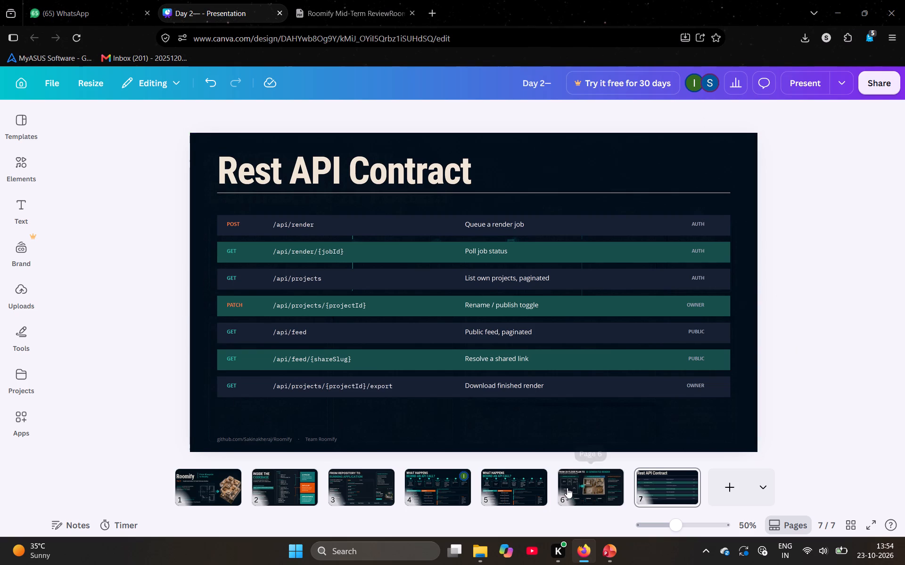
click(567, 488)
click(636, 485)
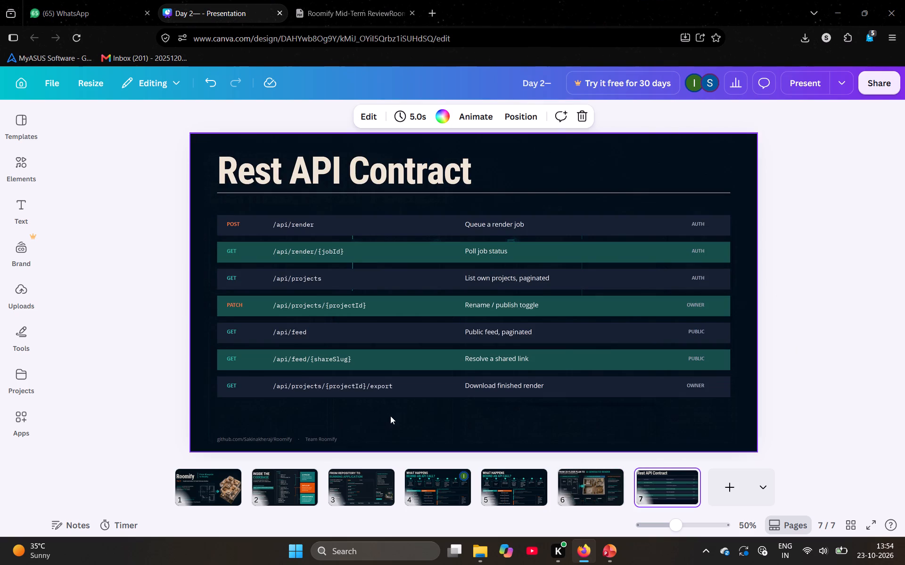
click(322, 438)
Switch to PowerPoint and delete the repository and team footer text from the "Rest API Contract" slide.
key(alt+Tab)
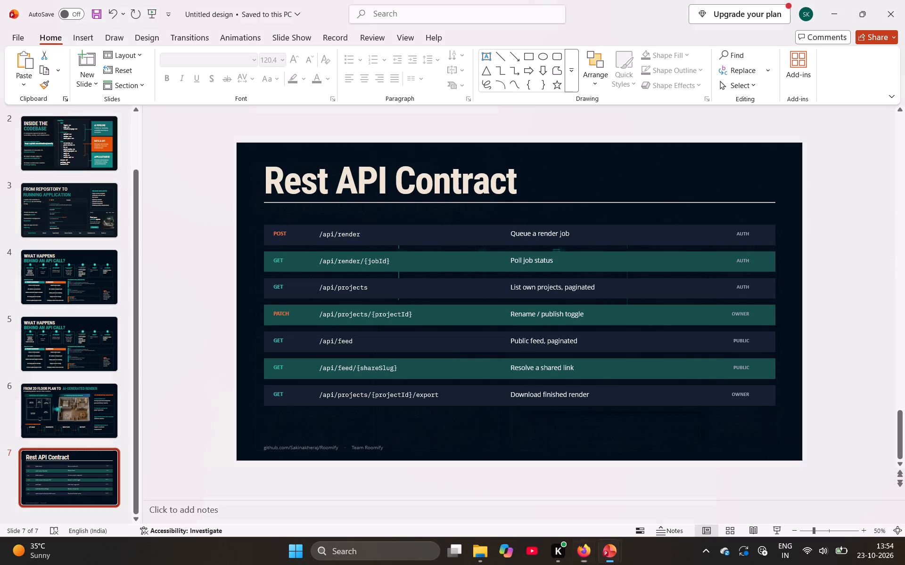
click(314, 450)
key(Delete)
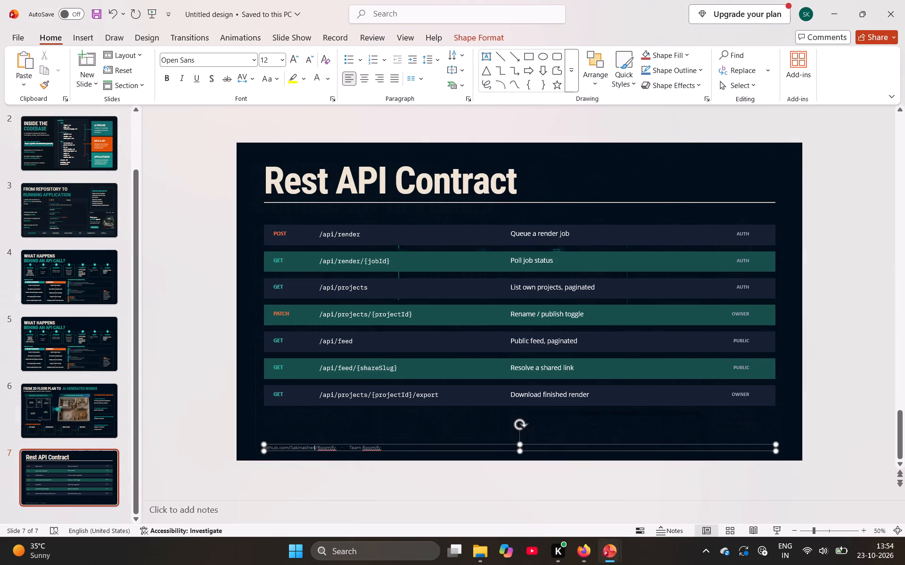
key(ctrl+a)
key(BackSpace)
click(212, 439)
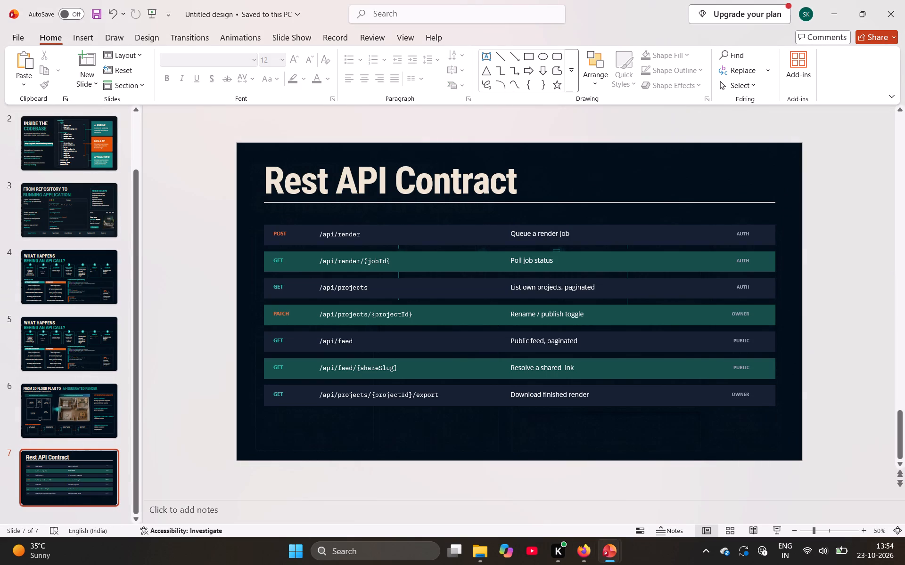
click(308, 449)
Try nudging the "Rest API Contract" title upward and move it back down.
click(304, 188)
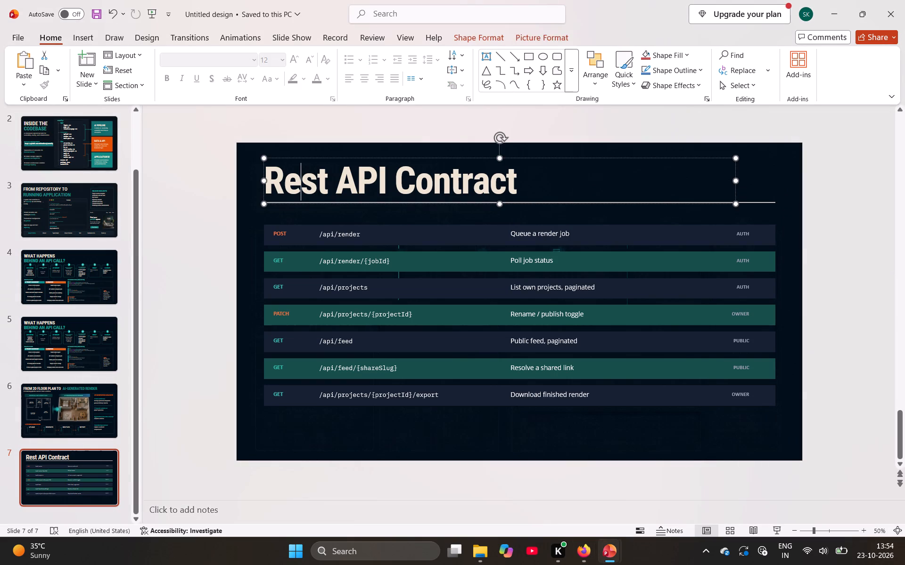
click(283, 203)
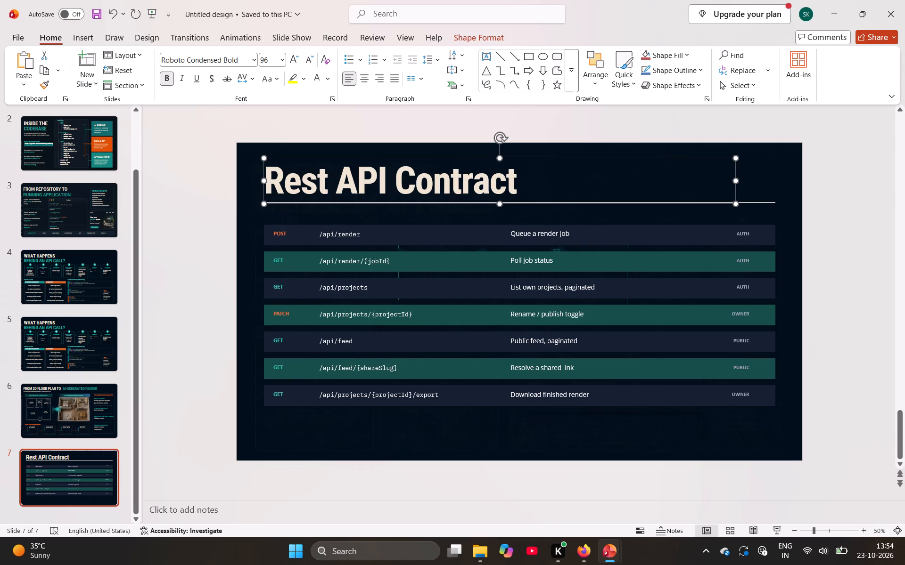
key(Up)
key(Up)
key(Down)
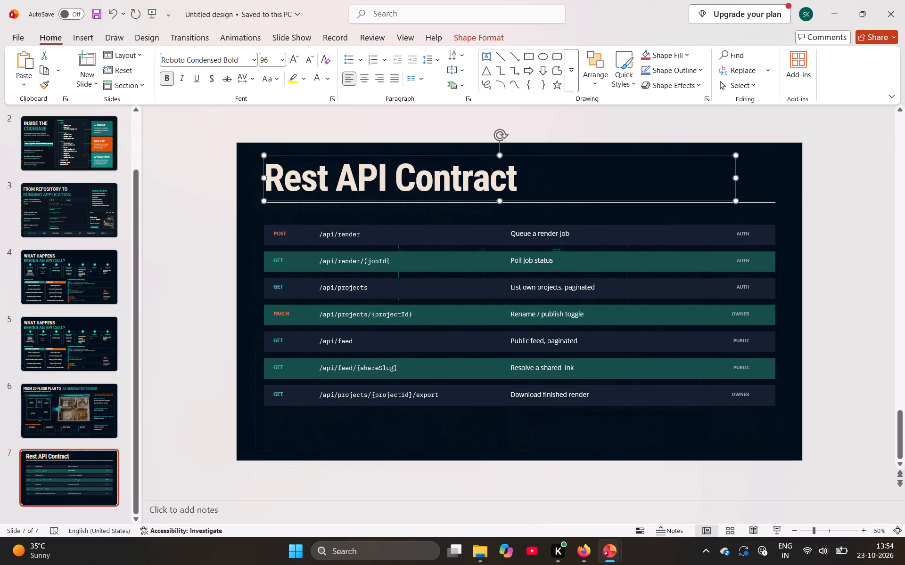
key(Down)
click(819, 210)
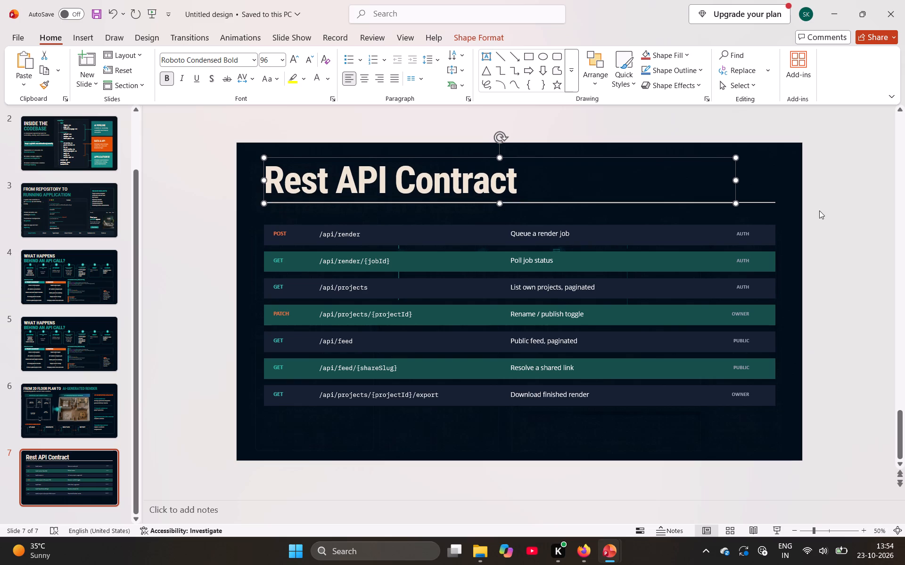
Pull the dark background picture away from the "Rest API Contract" slide content and delete it.
click(398, 275)
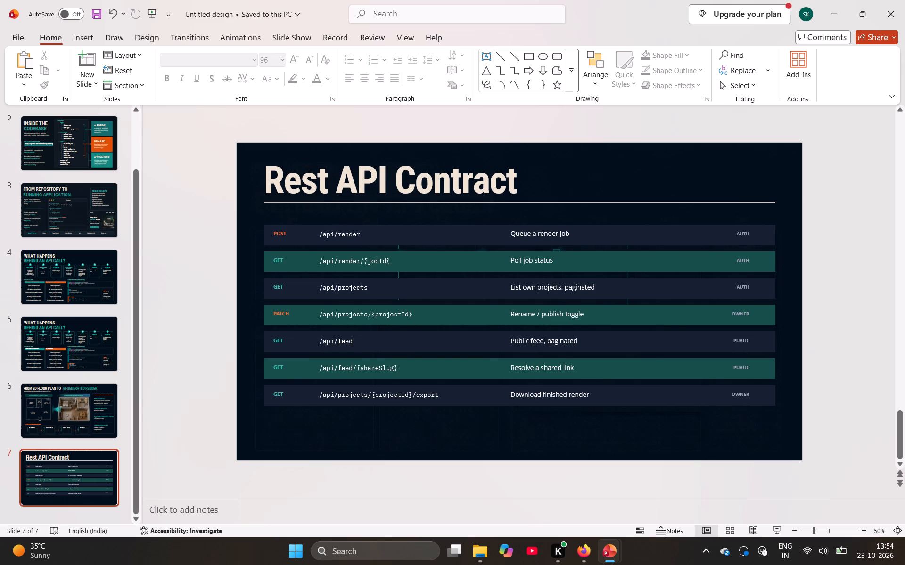
drag(398, 275, 442, 159)
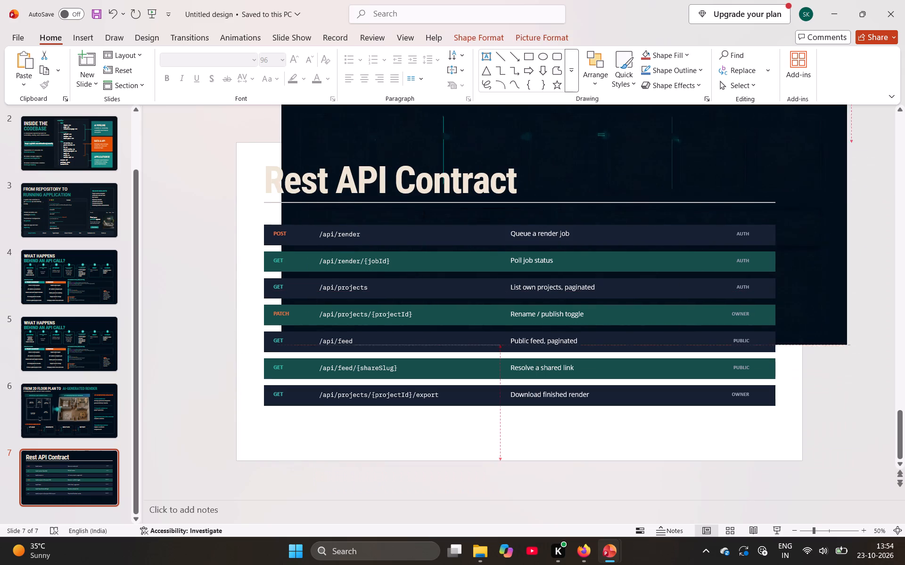
drag(442, 159, 442, 159)
drag(438, 168, 456, 163)
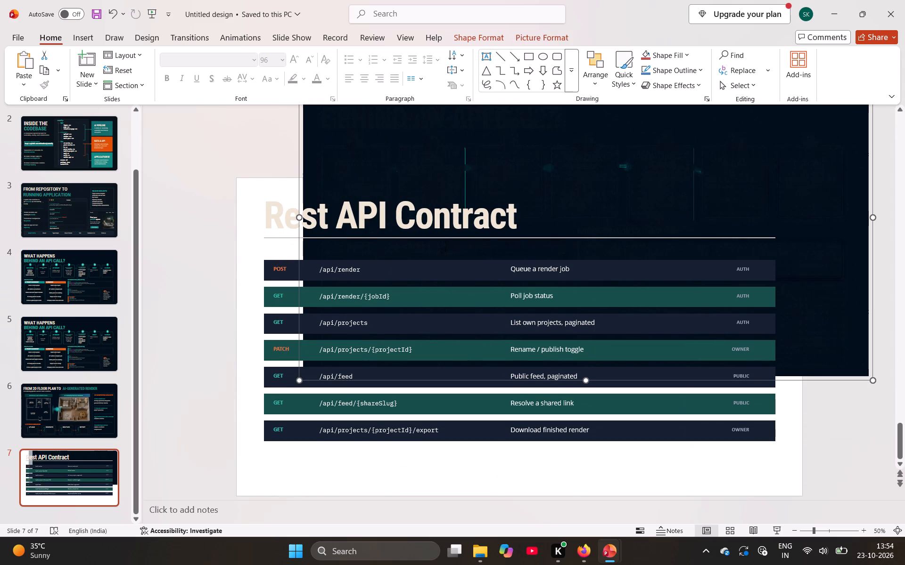
click(456, 163)
key(Delete)
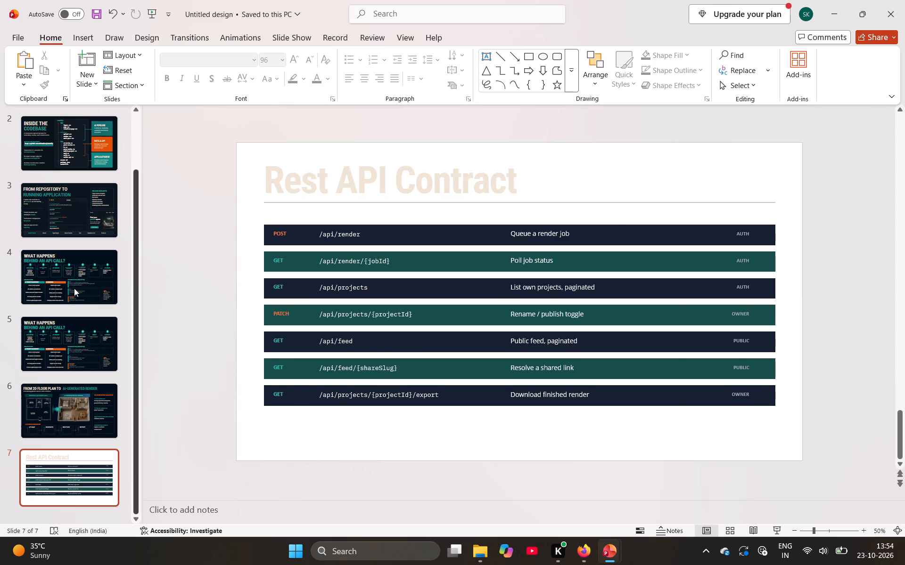
Copy slide 2's background picture onto the "Rest API Contract" slide and move it down off the title.
click(74, 288)
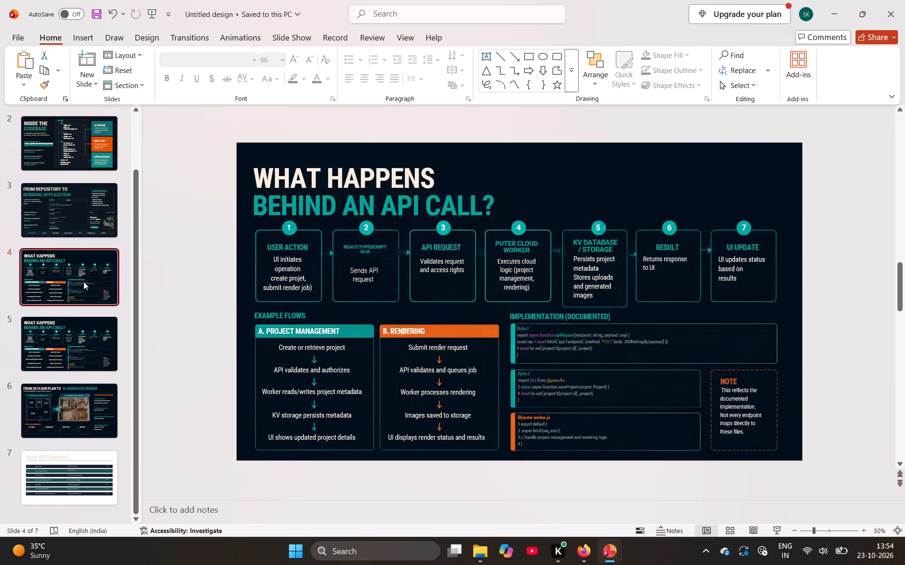
scroll(83, 282, up, 5)
click(81, 213)
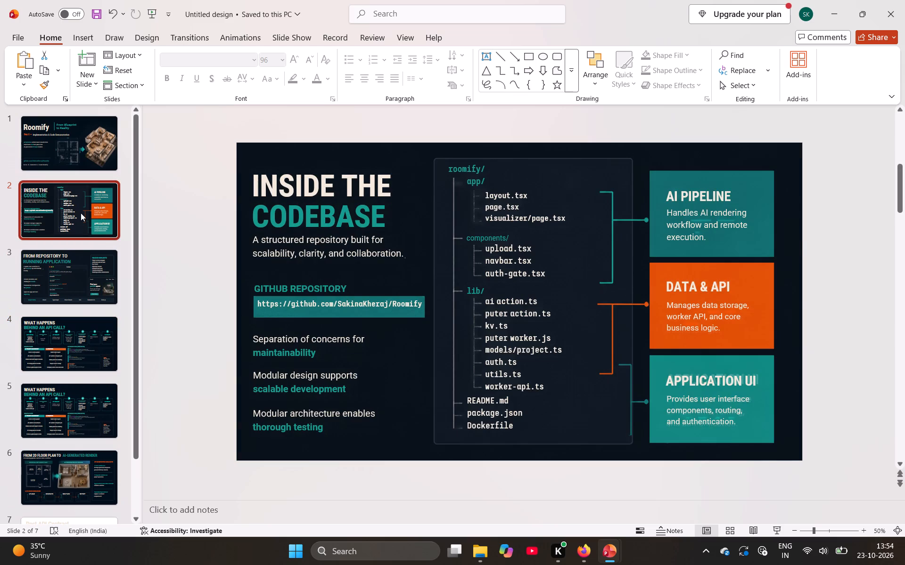
click(240, 387)
key(ctrl+c)
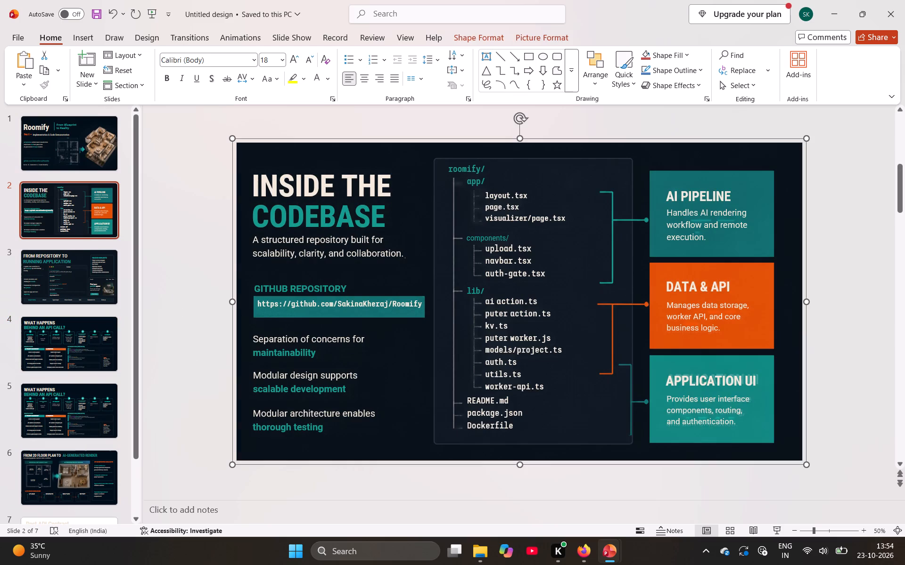
scroll(123, 438, down, 14)
click(72, 498)
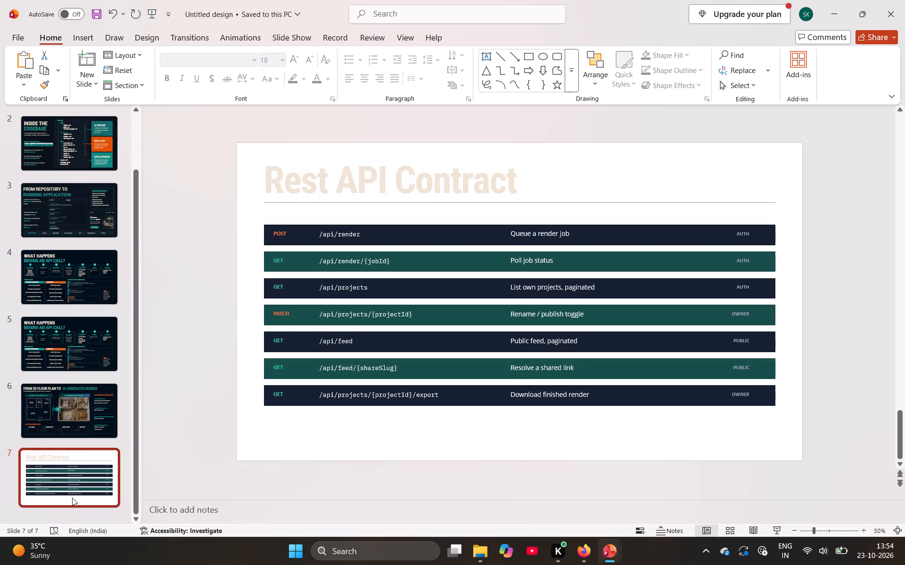
key(ctrl+v)
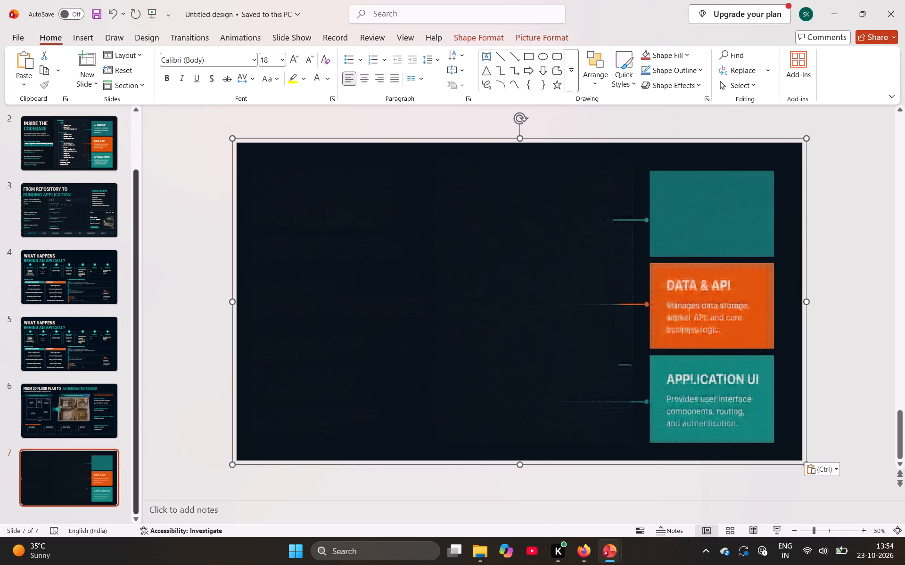
drag(484, 395, 553, 472)
click(654, 147)
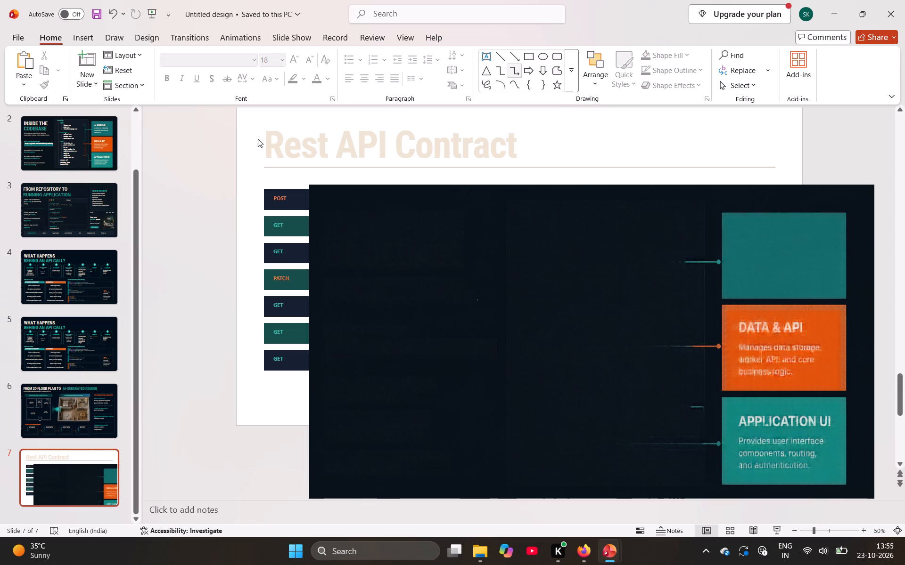
Draw a rectangle about 54.6 cm wide and 30.8 cm high covering the entire "Rest API Contract" slide.
right_click(240, 134)
click(249, 114)
click(249, 114)
click(528, 59)
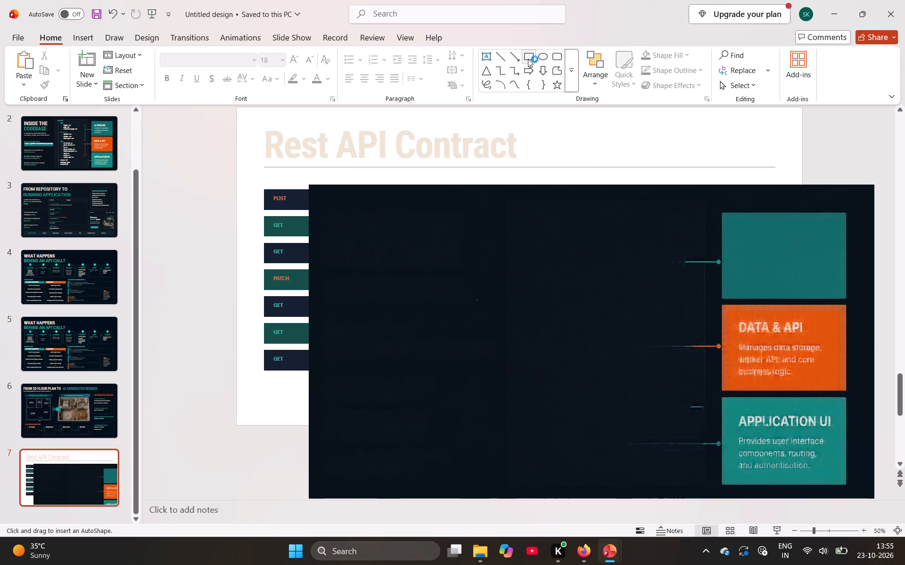
drag(233, 105, 838, 506)
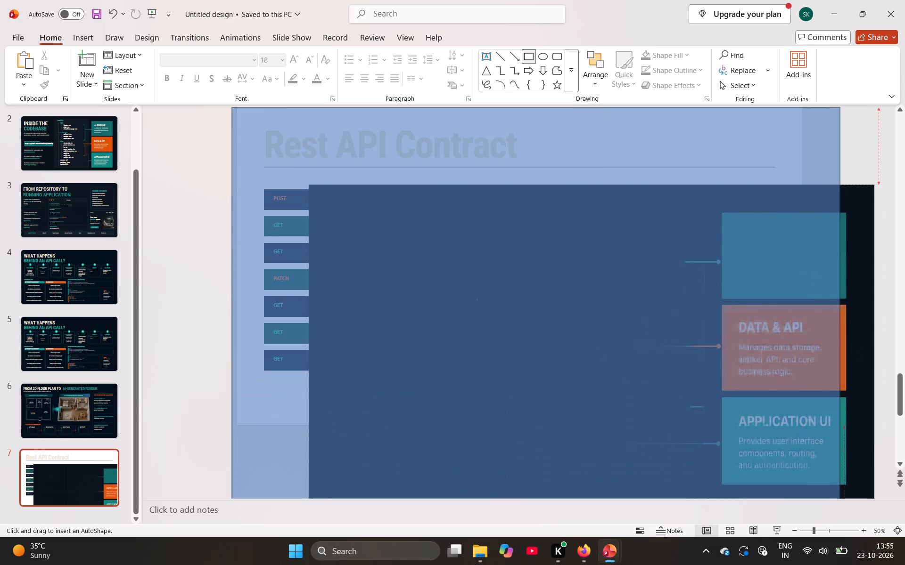
drag(838, 506, 840, 449)
Send the full-slide blue rectangle on the "Rest API Contract" slide behind all the other content.
key(ctrl+bracketleft)
key(ctrl+bracketleft)
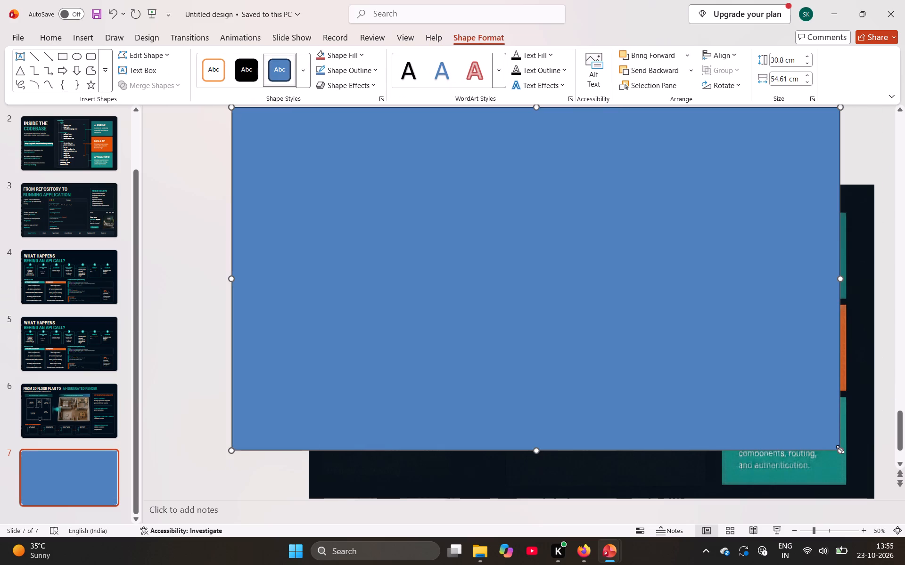
key(ctrl+bracketleft)
key(ctrl+bracketleft)
key(ctrl+bracketleft)
right_click(559, 251)
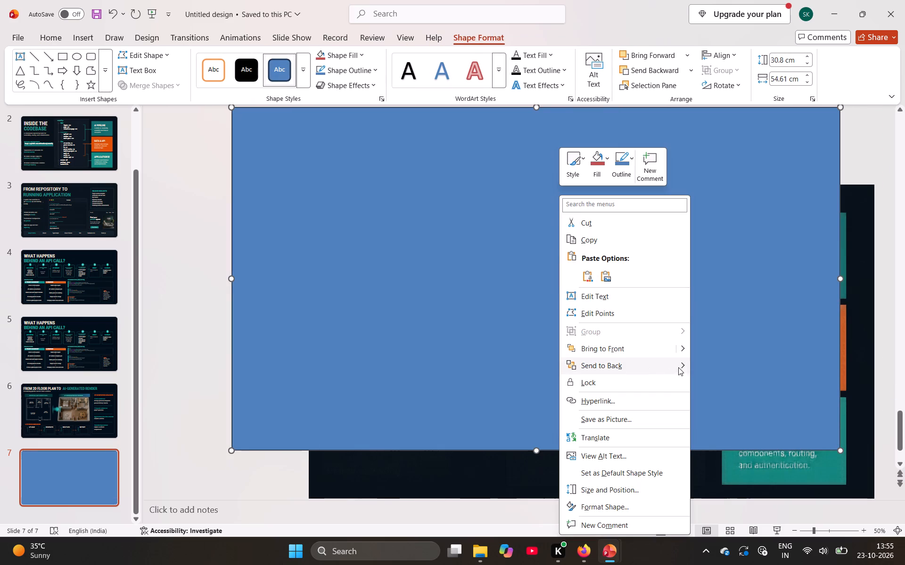
click(635, 365)
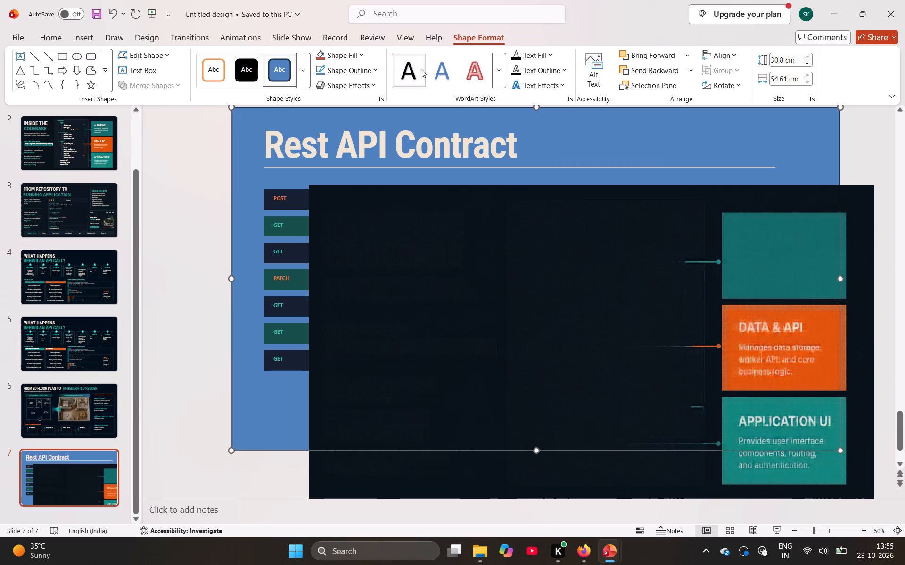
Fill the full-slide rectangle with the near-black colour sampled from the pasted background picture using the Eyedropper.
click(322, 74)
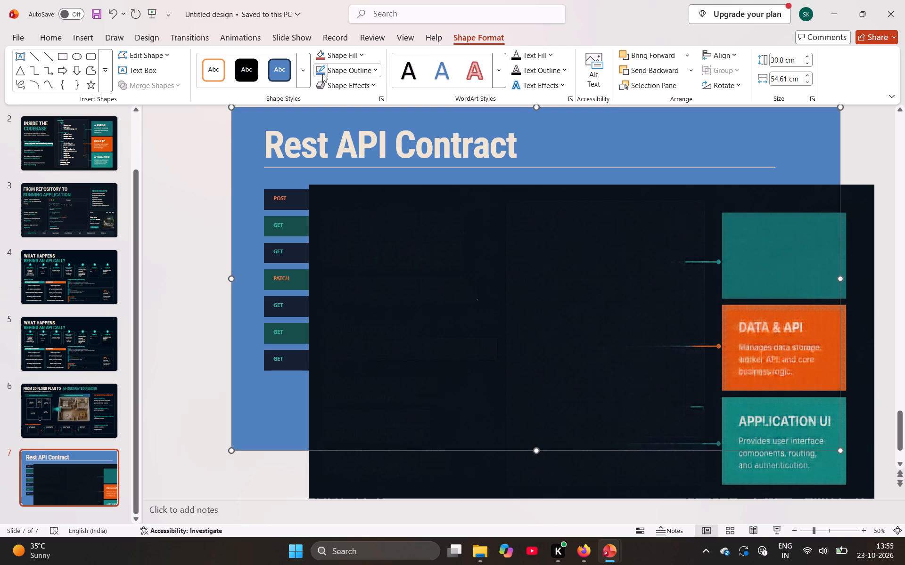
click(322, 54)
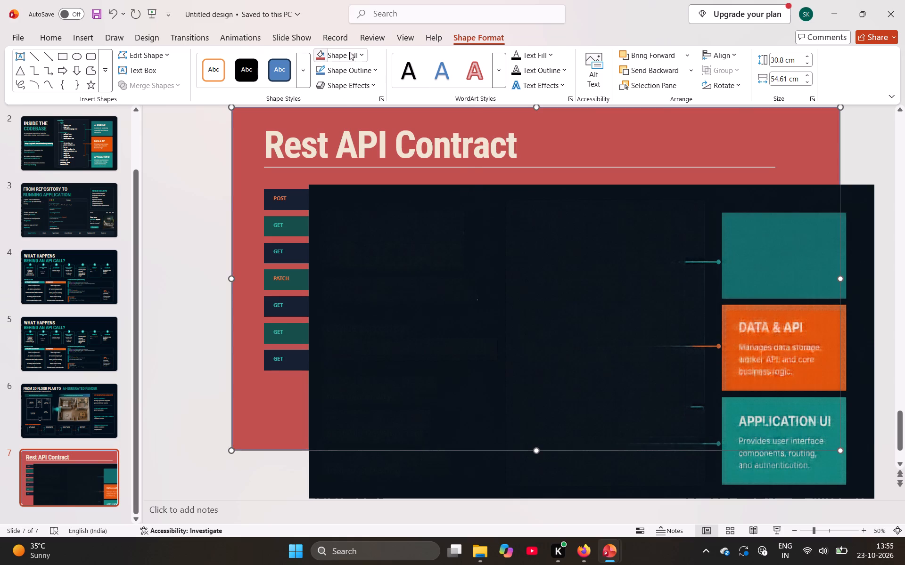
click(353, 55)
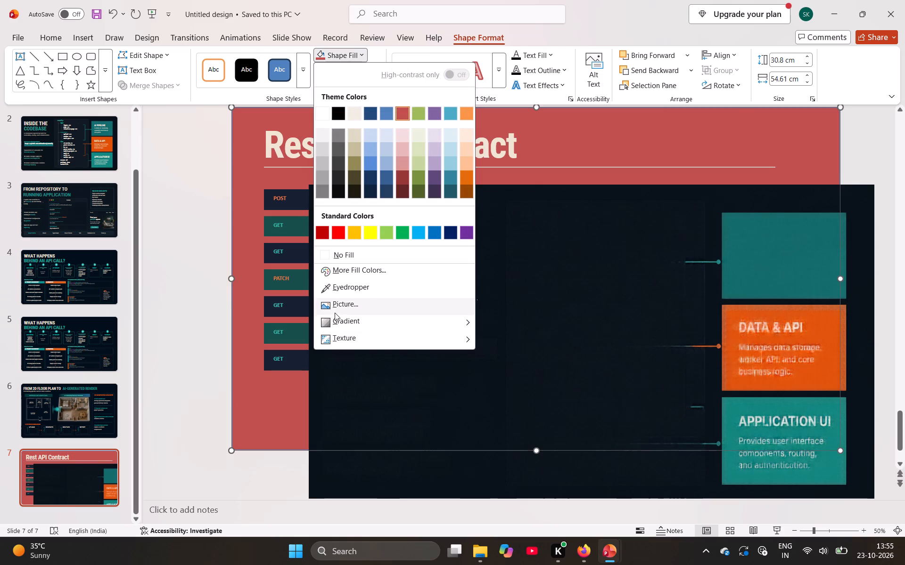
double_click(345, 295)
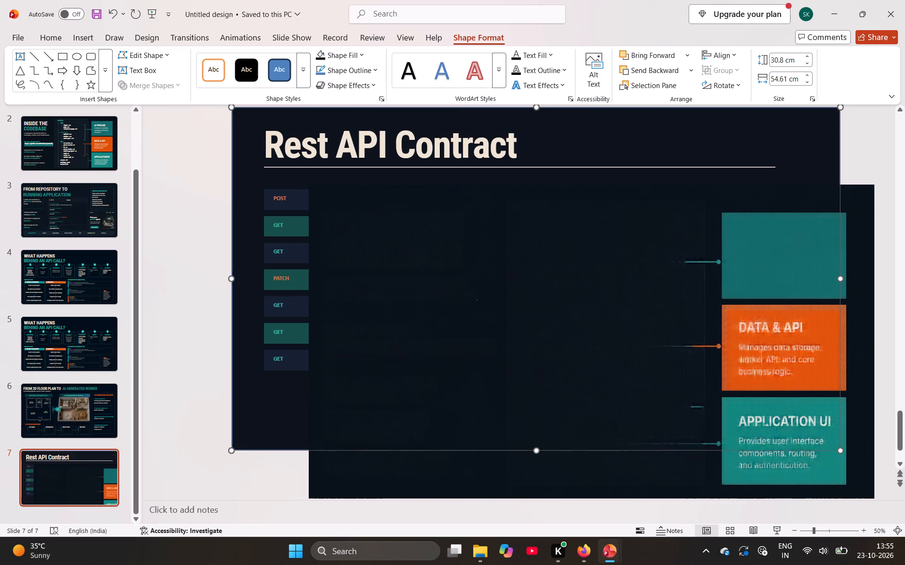
Delete the pasted background picture covering the endpoint rows on the "Rest API Contract" slide.
click(871, 156)
click(819, 258)
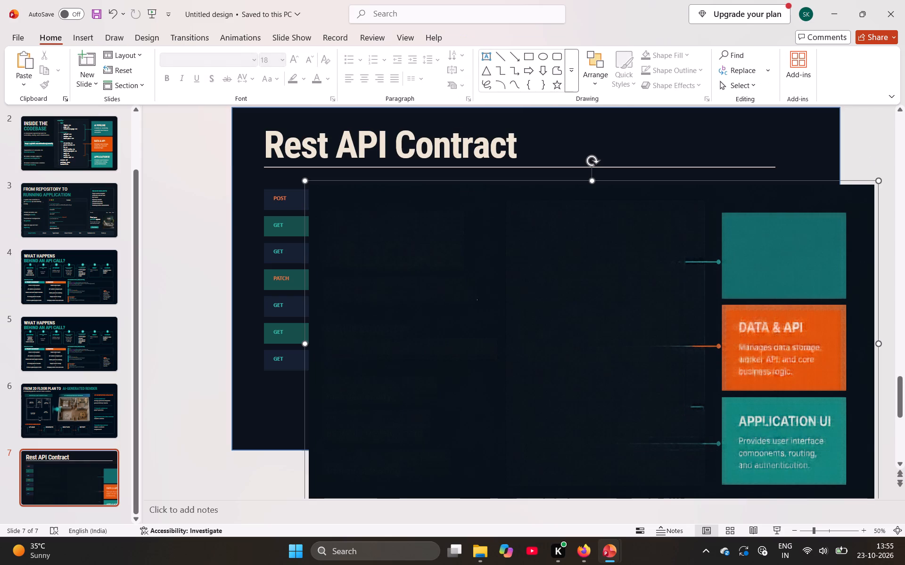
key(Delete)
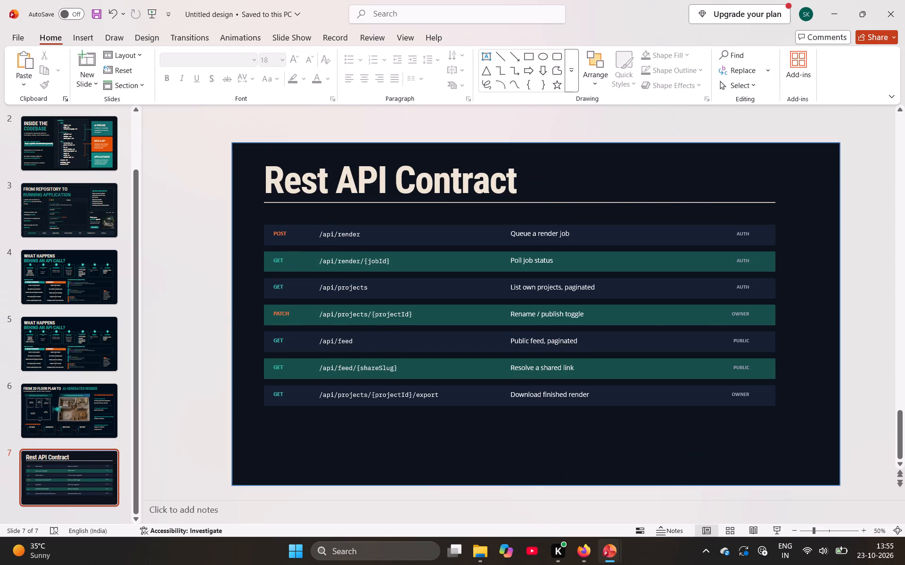
Copy the background rectangle and compare the "Rest API Contract" slide's background with slide 6.
click(785, 461)
key(ctrl+c)
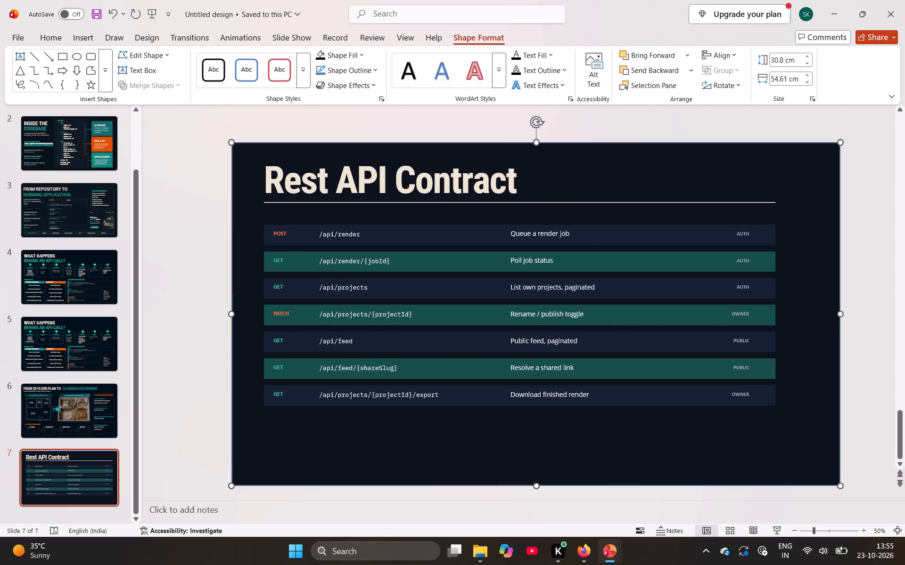
click(51, 421)
click(59, 479)
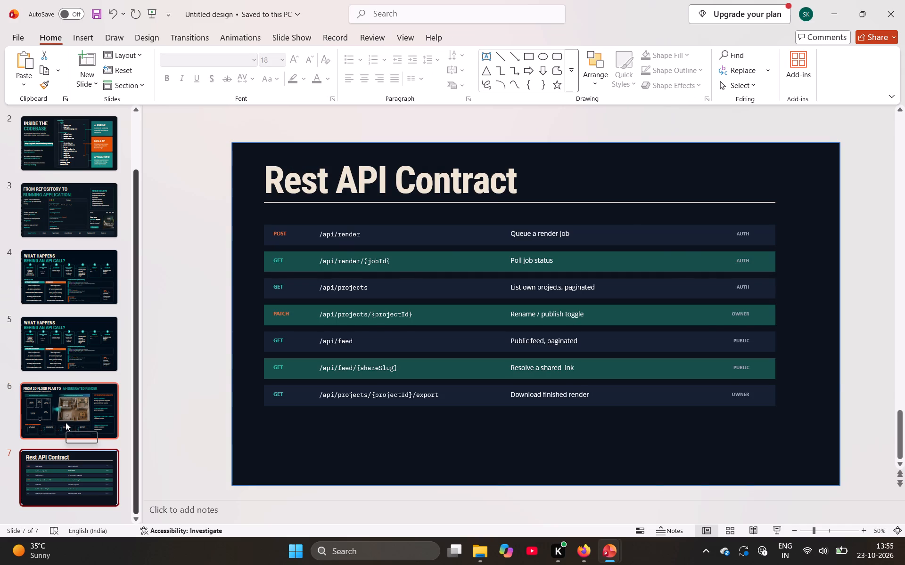
click(66, 422)
click(66, 464)
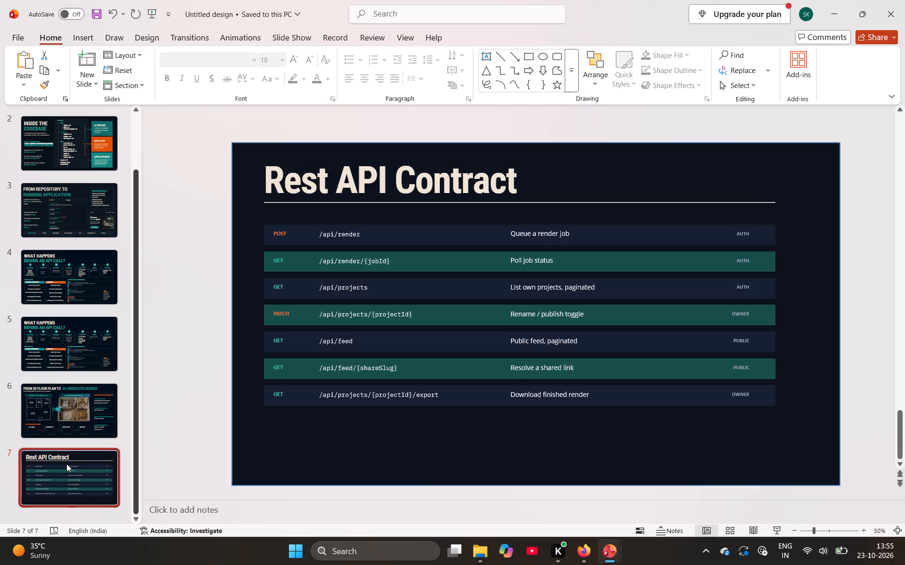
click(69, 420)
click(69, 465)
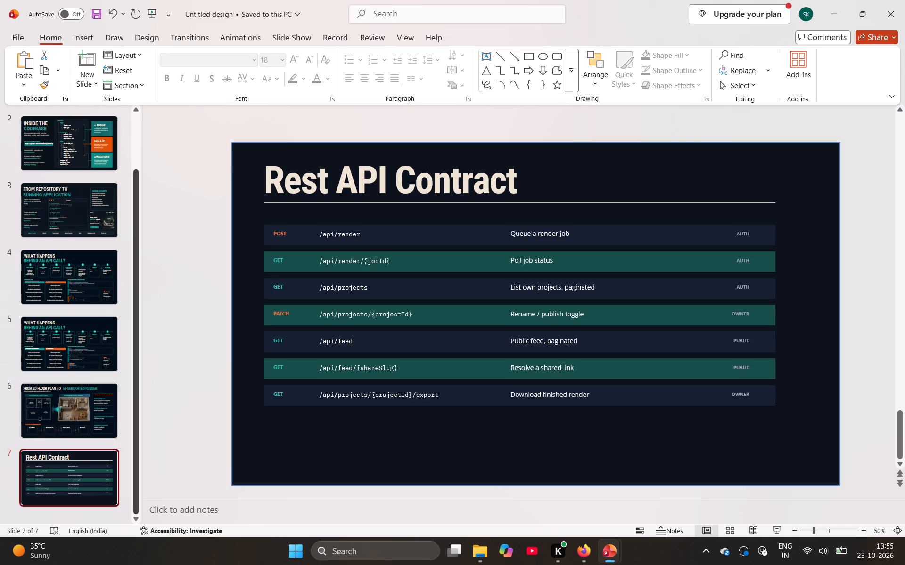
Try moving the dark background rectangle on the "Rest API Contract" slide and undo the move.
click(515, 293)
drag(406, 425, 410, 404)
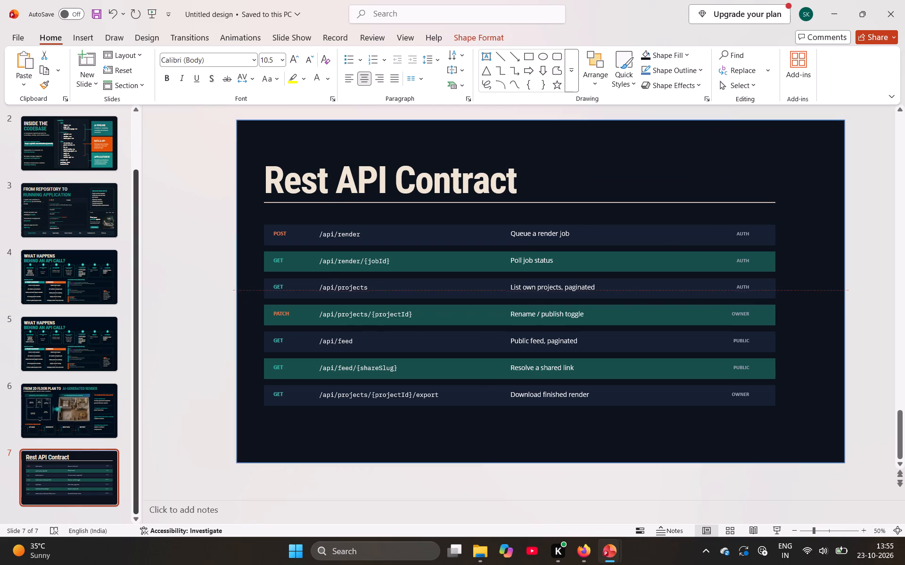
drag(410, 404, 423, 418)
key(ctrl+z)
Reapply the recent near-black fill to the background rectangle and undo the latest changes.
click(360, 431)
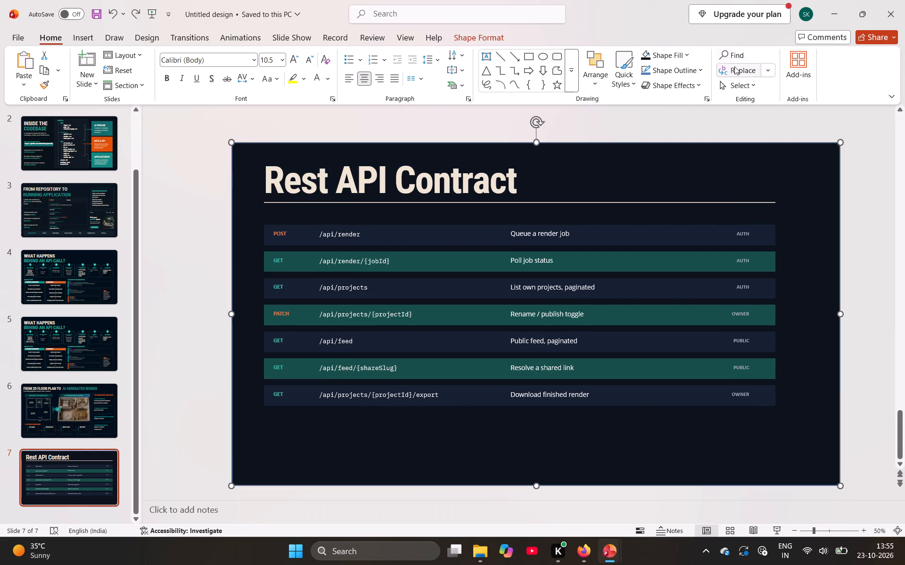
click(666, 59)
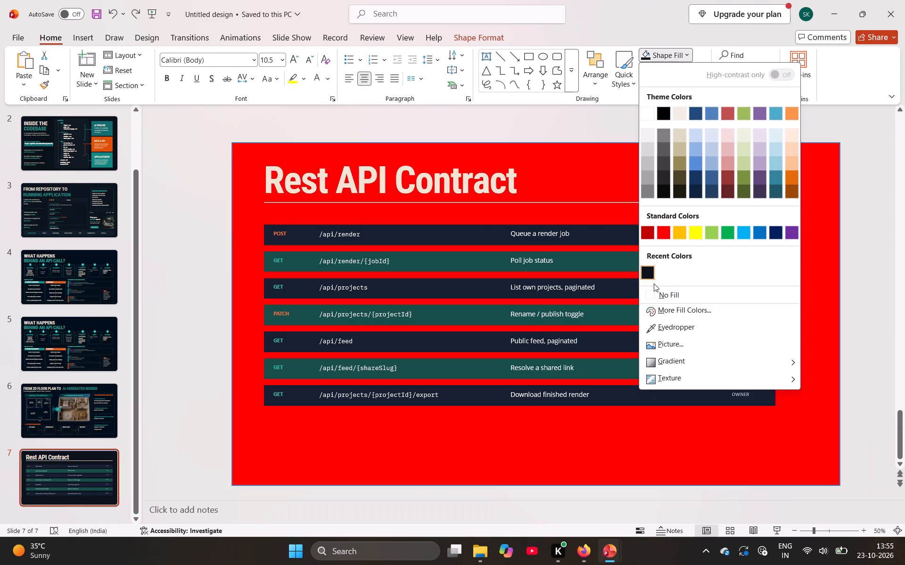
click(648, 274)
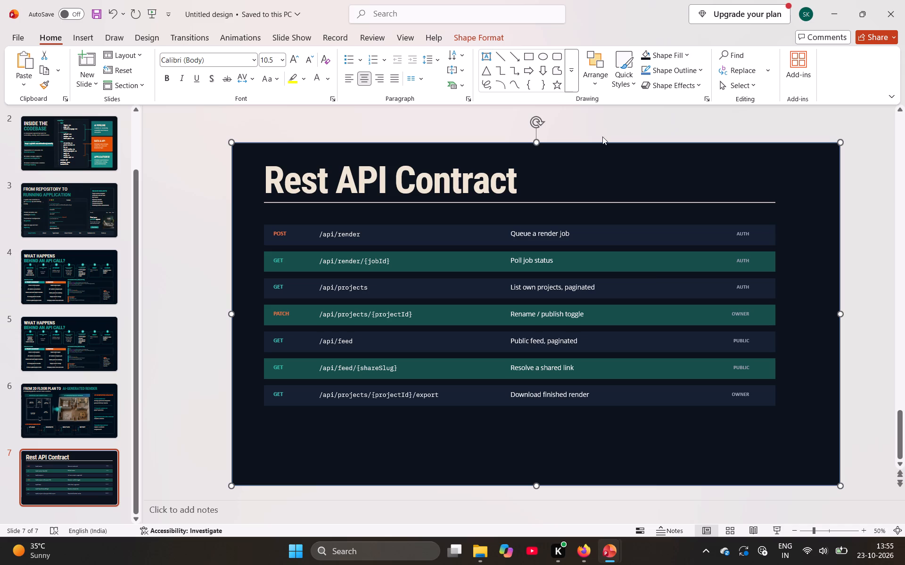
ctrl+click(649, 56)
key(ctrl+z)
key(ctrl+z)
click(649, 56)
Fill the background rectangle with the navy colour sampled from the "/api/render" row using the Eyedropper.
click(674, 57)
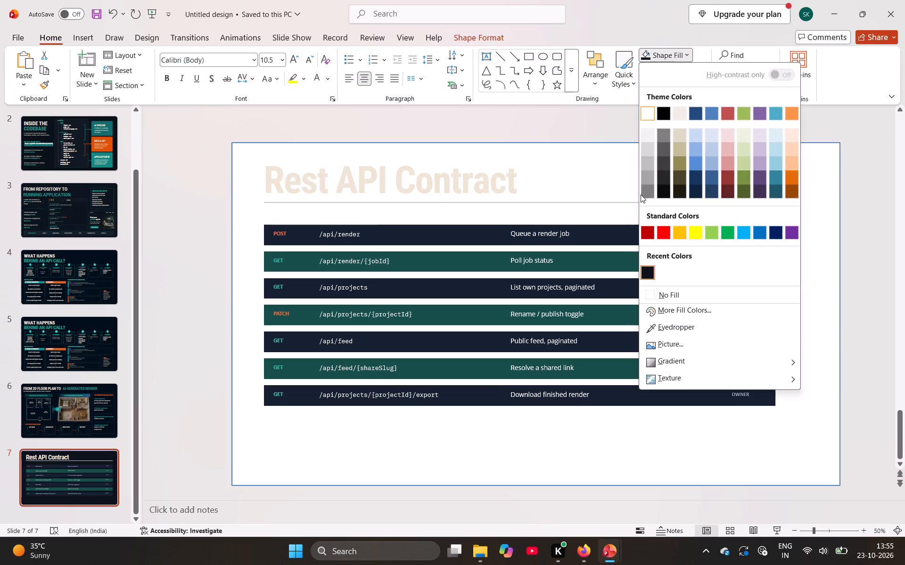
click(650, 334)
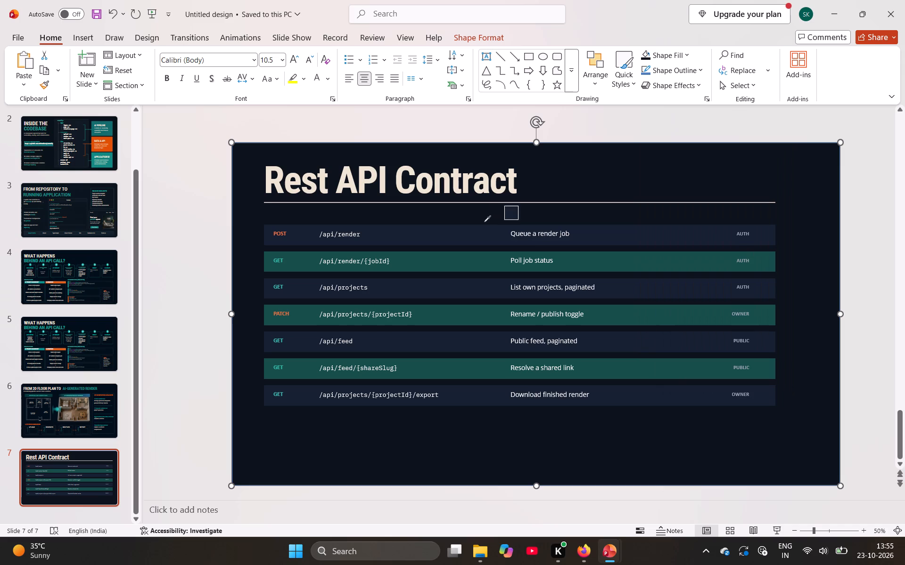
click(468, 241)
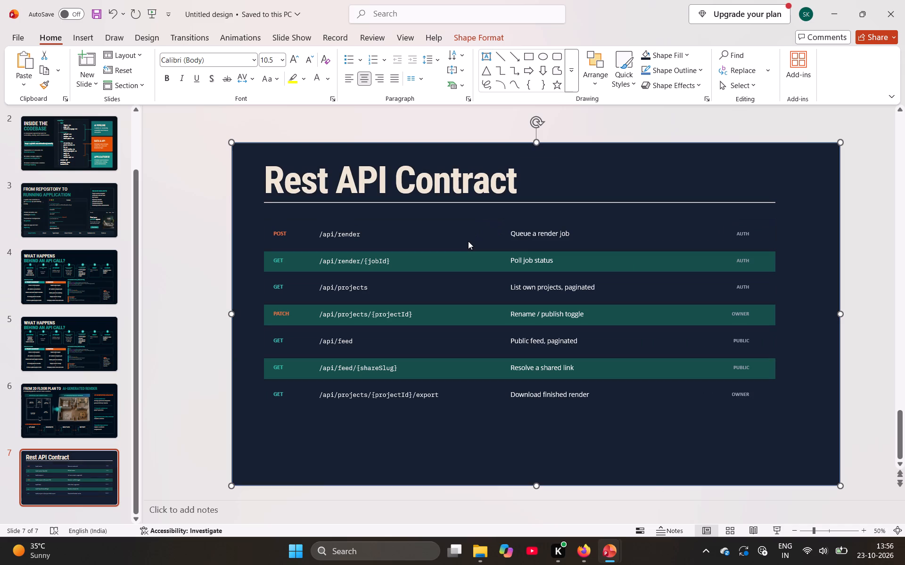
Darken the background rectangle's fill to the custom colour #121928.
click(686, 56)
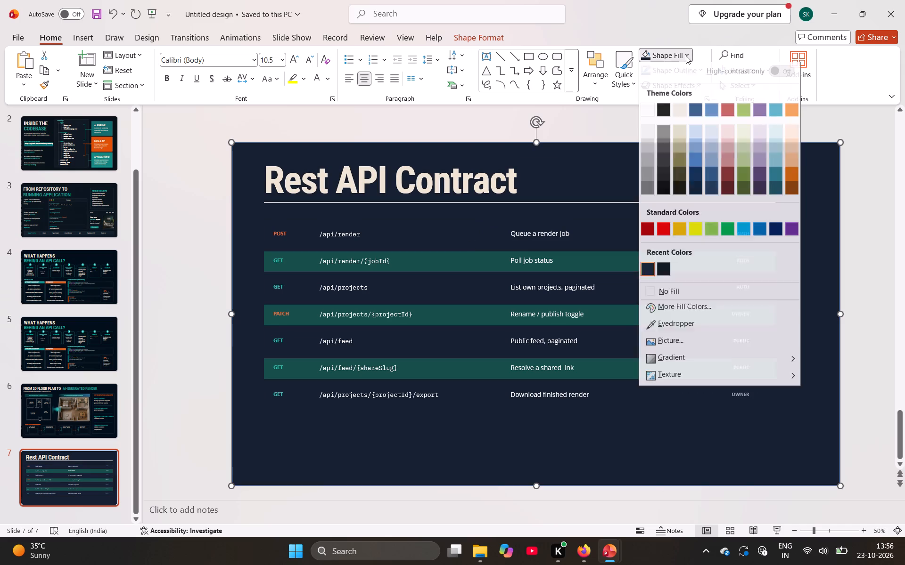
click(676, 314)
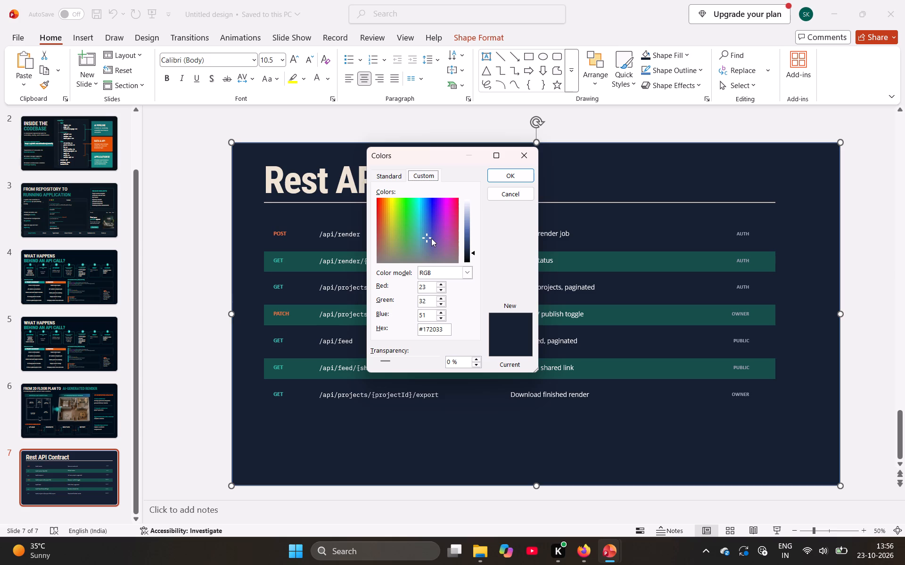
click(474, 252)
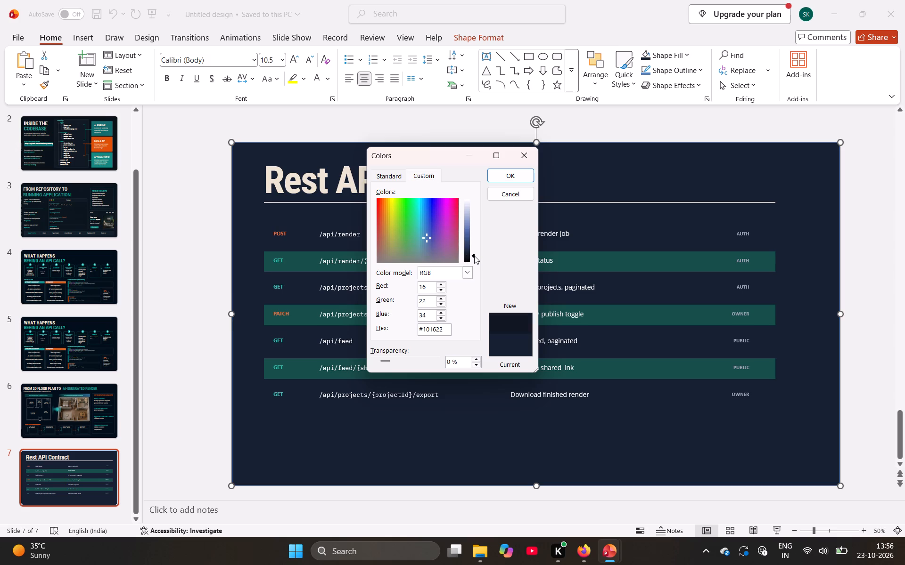
click(472, 255)
click(505, 178)
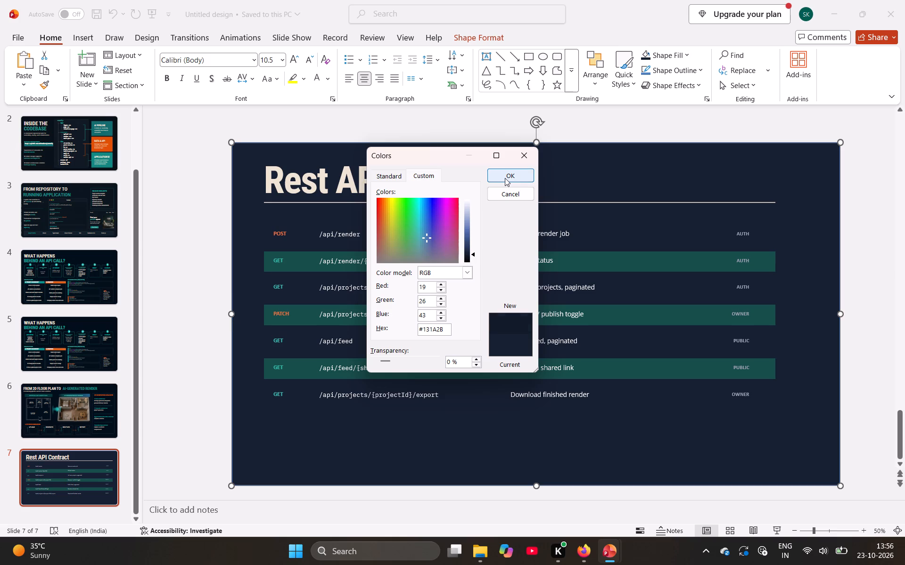
click(177, 266)
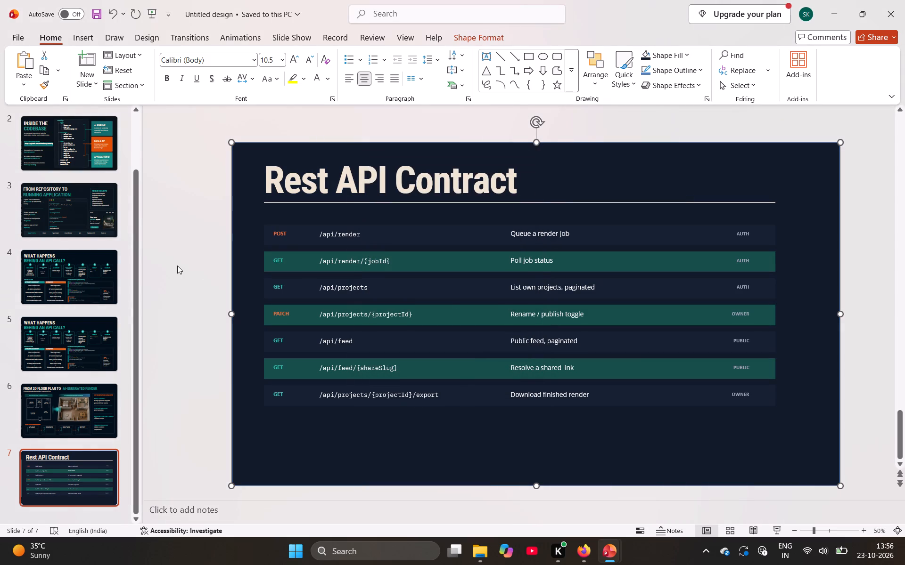
Review the design of the "Rest API Contract" slide against slides 5, 2 and 1, checking their background and text elements.
click(99, 455)
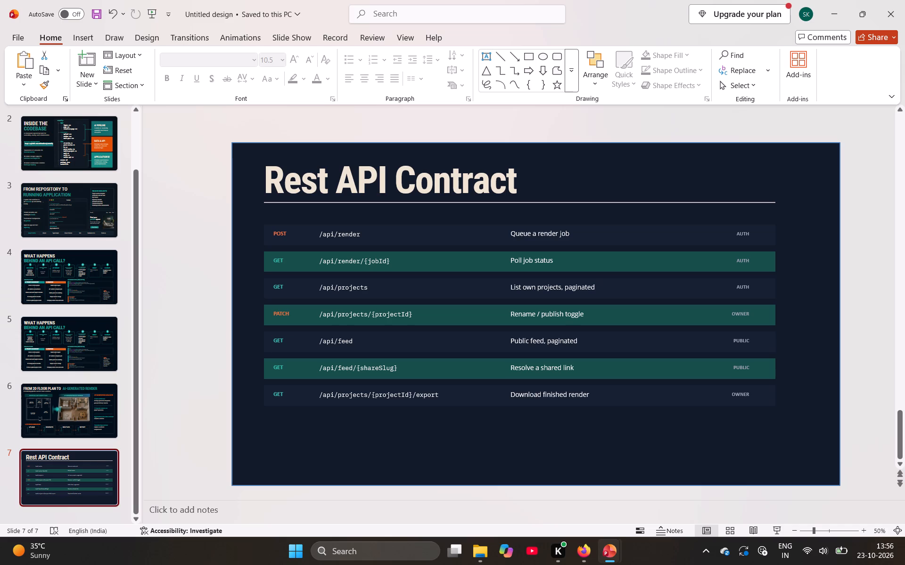
click(53, 345)
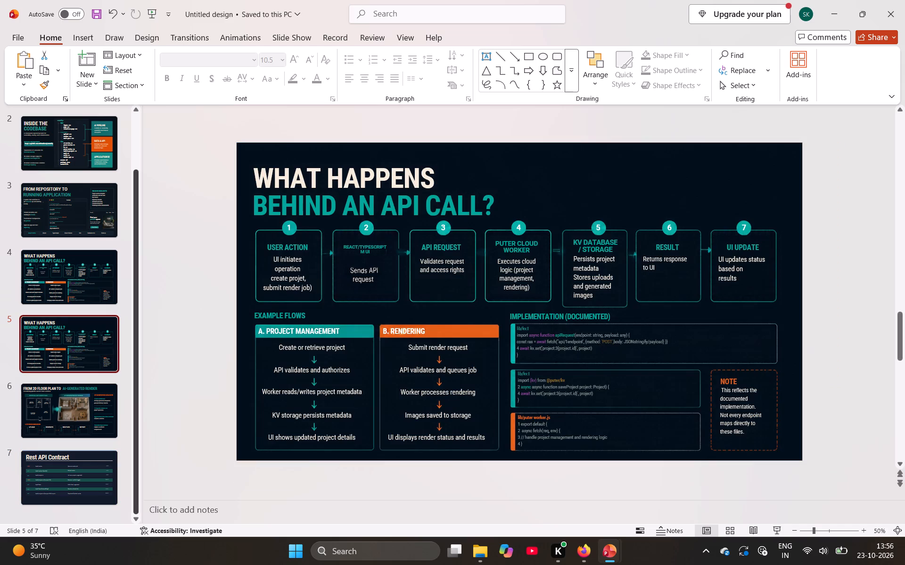
click(324, 303)
click(470, 278)
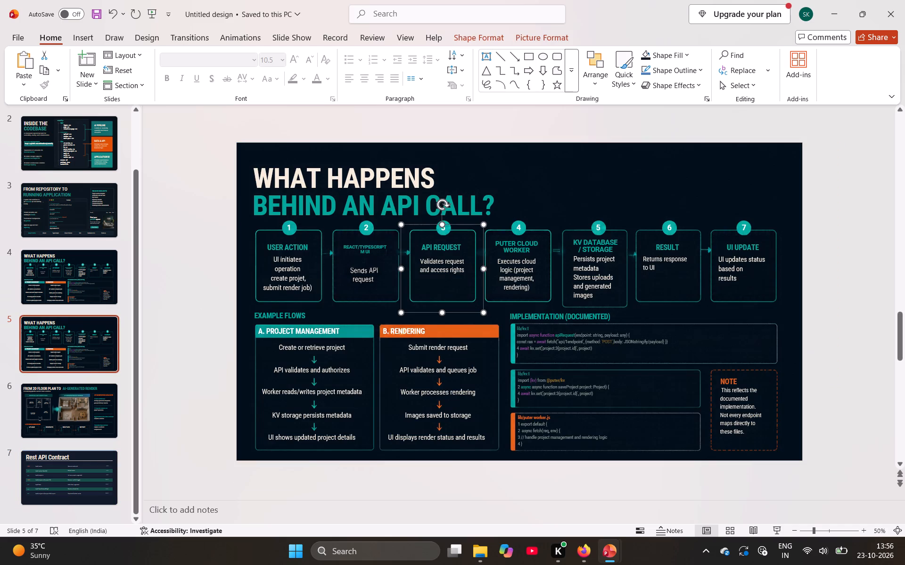
click(632, 252)
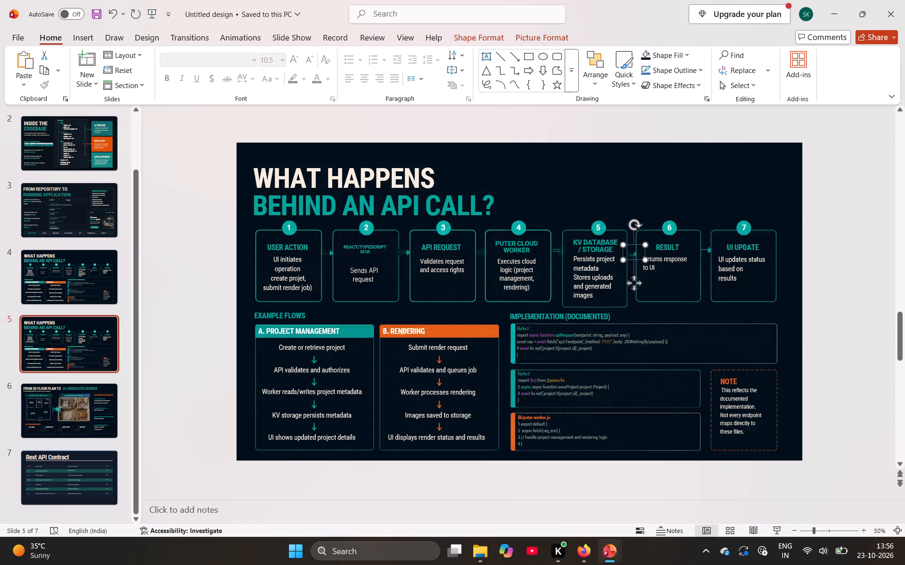
click(712, 177)
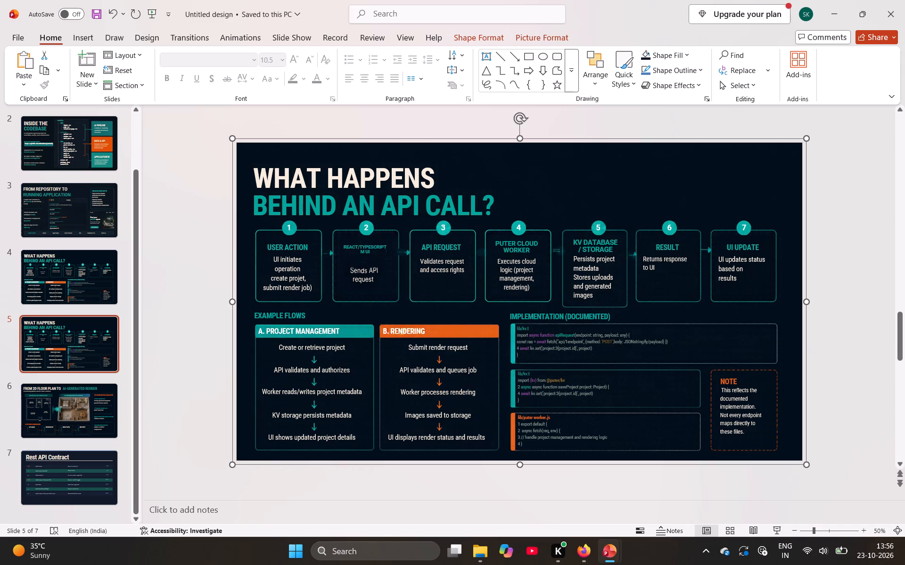
scroll(130, 328, up, 6)
click(63, 226)
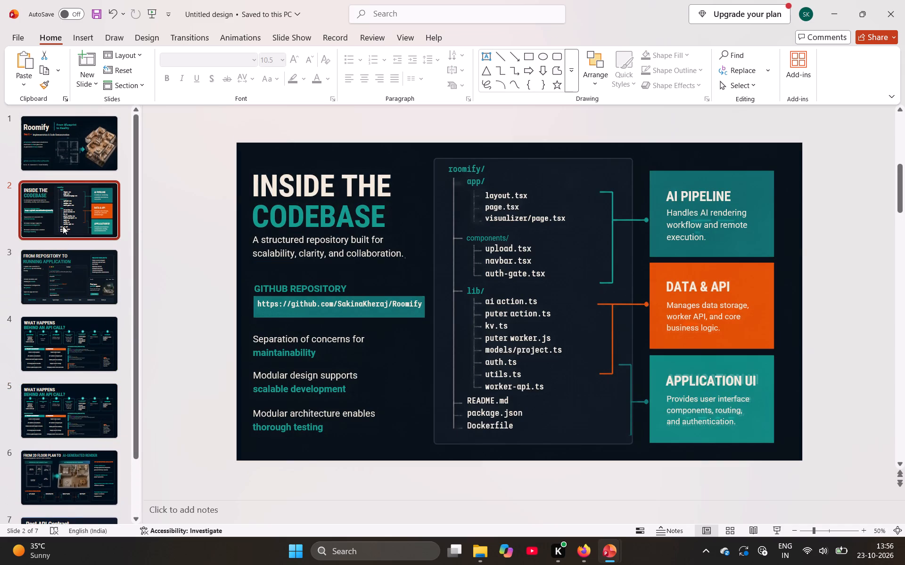
click(38, 135)
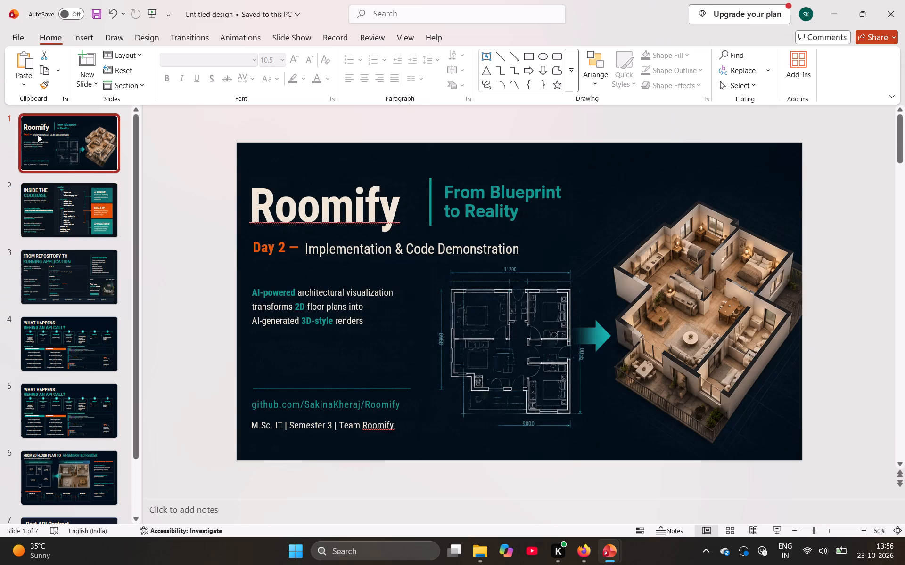
click(329, 409)
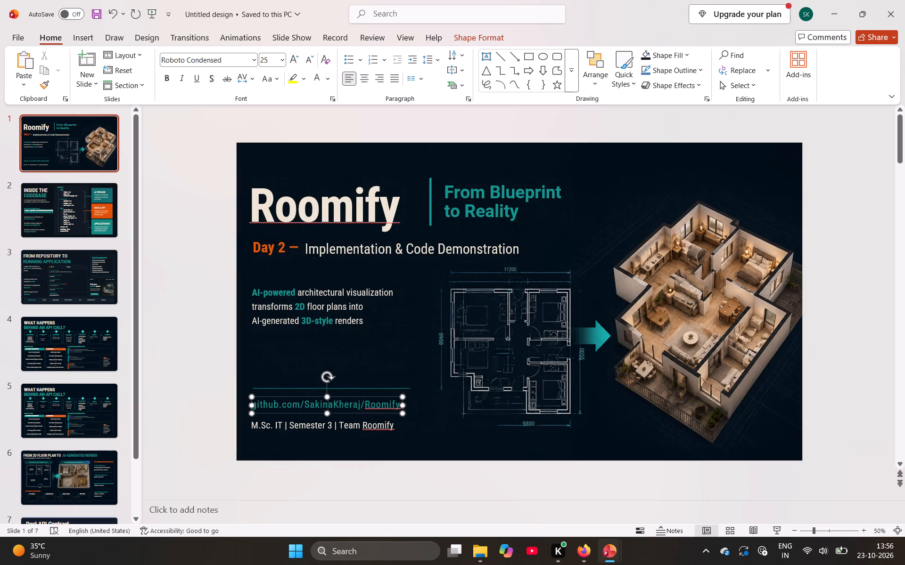
Preview the deck as a slide show from the title slide, checking whether the GitHub repository addresses work as links.
ctrl+click(360, 406)
click(415, 331)
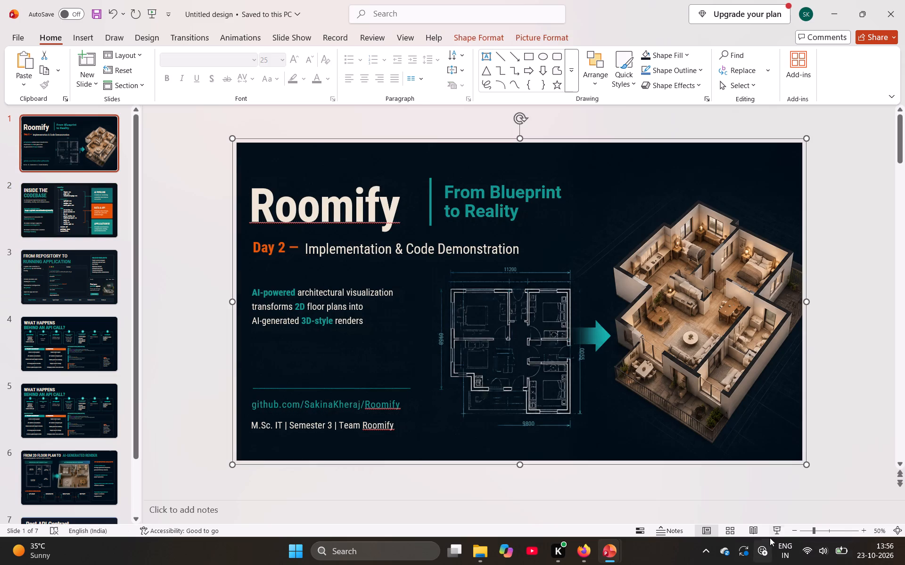
click(773, 534)
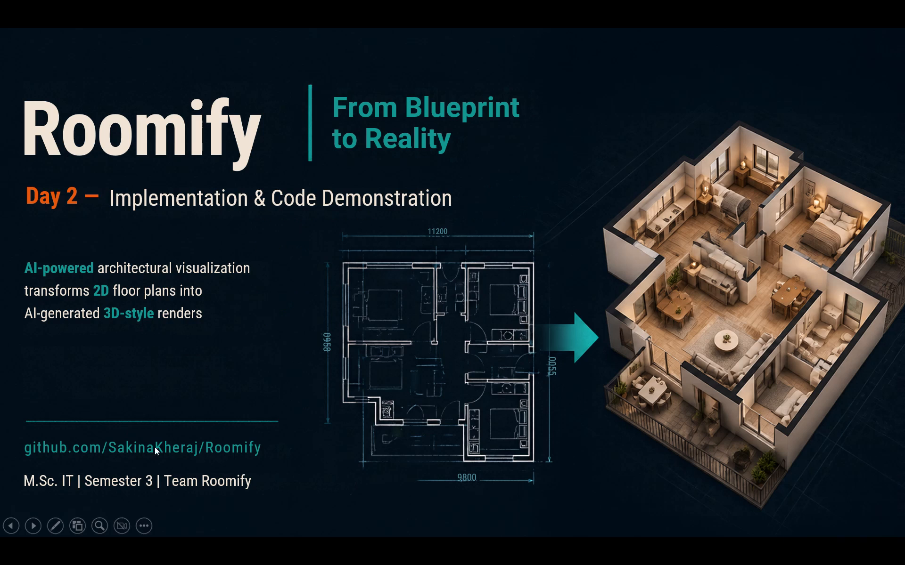
click(154, 452)
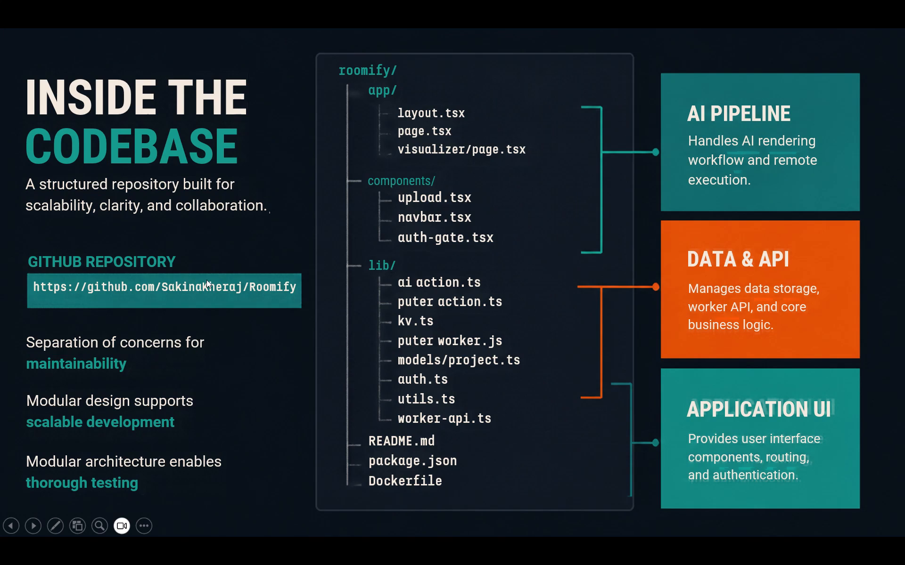
click(208, 287)
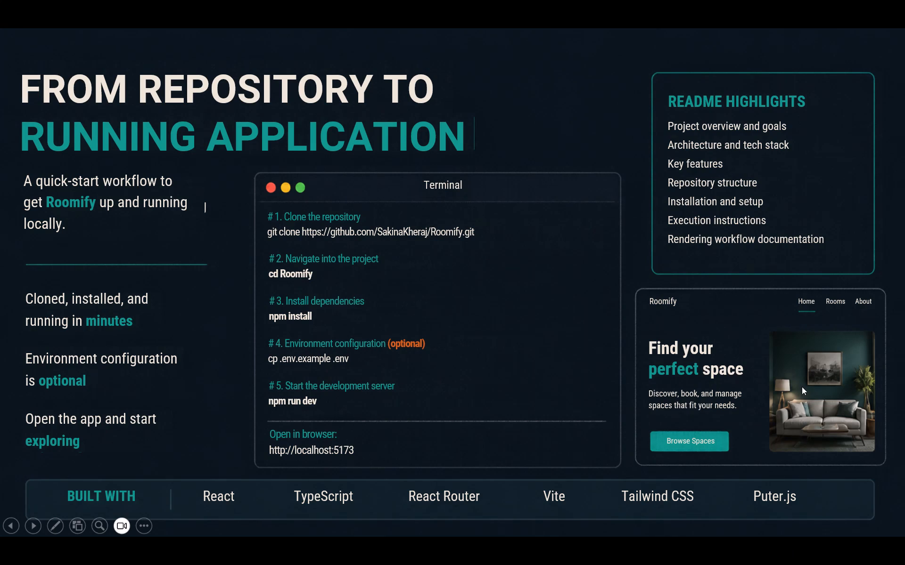
click(802, 387)
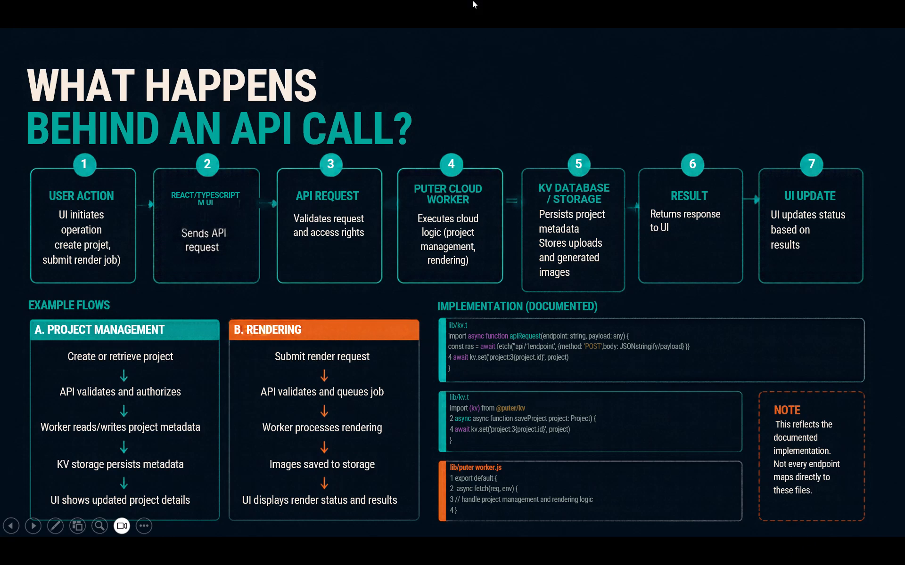
click(462, 0)
click(510, 0)
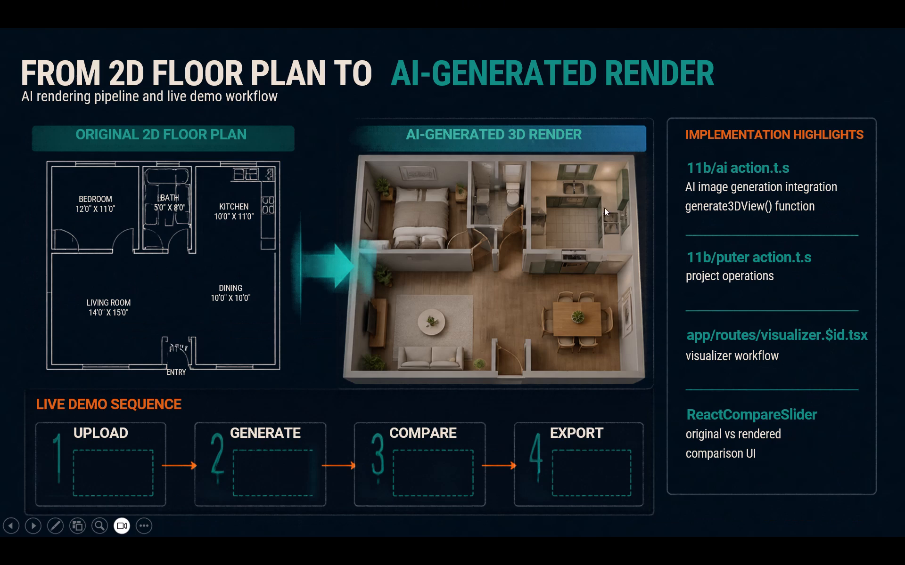
key(Escape)
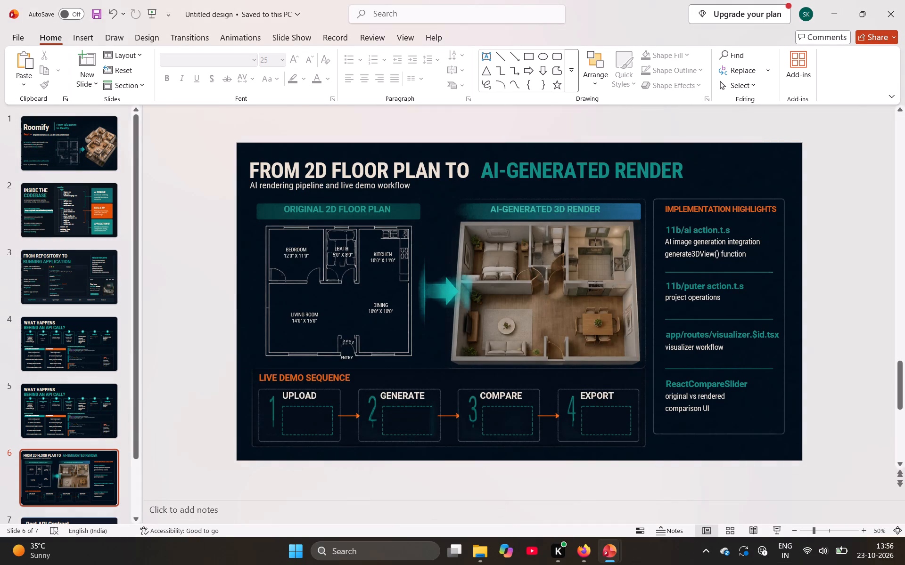
Add a hyperlink to the GitHub address text on the title slide, using its displayed text as the link address.
ctrl+scroll(370, 448, up, 1)
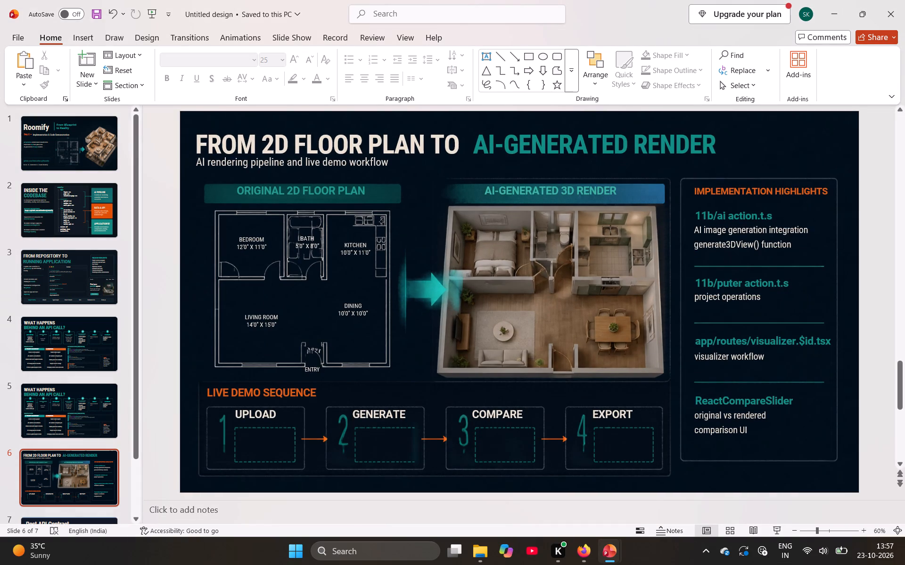
scroll(328, 304, up, 2)
scroll(247, 301, up, 5)
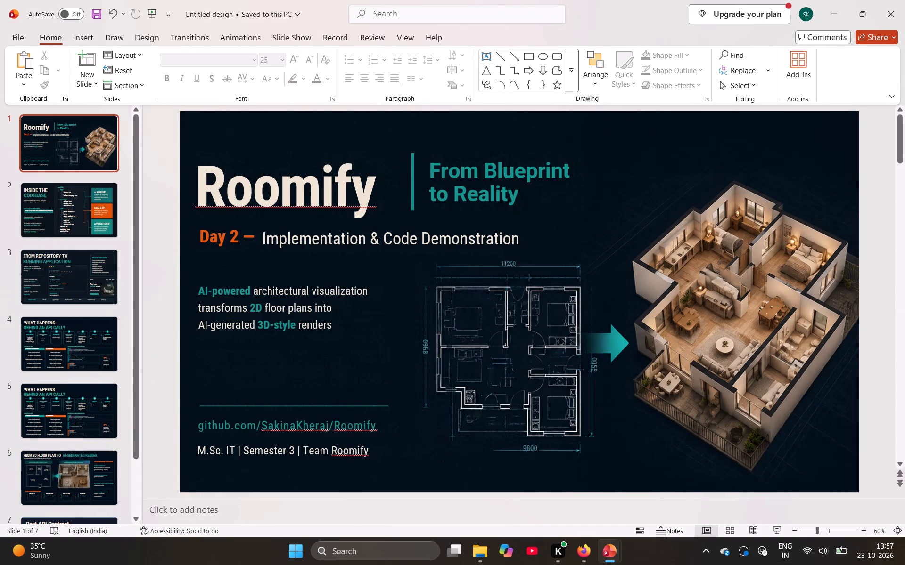
triple_click(262, 429)
right_click(262, 429)
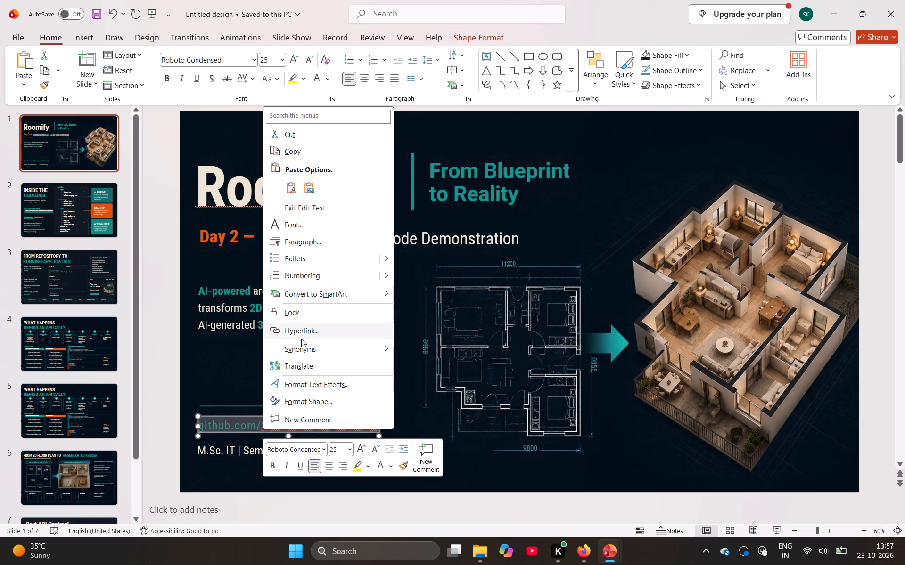
click(301, 339)
triple_click(420, 187)
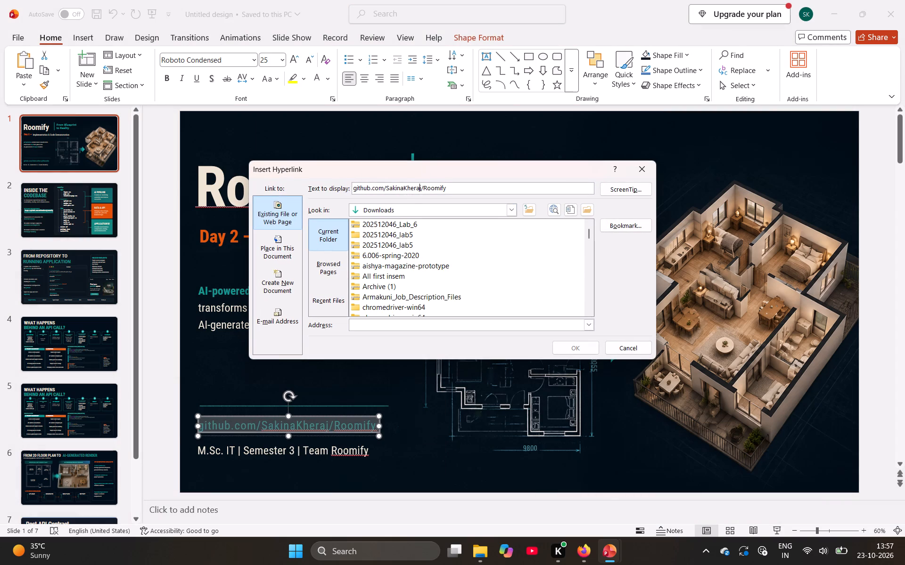
key(ctrl+c)
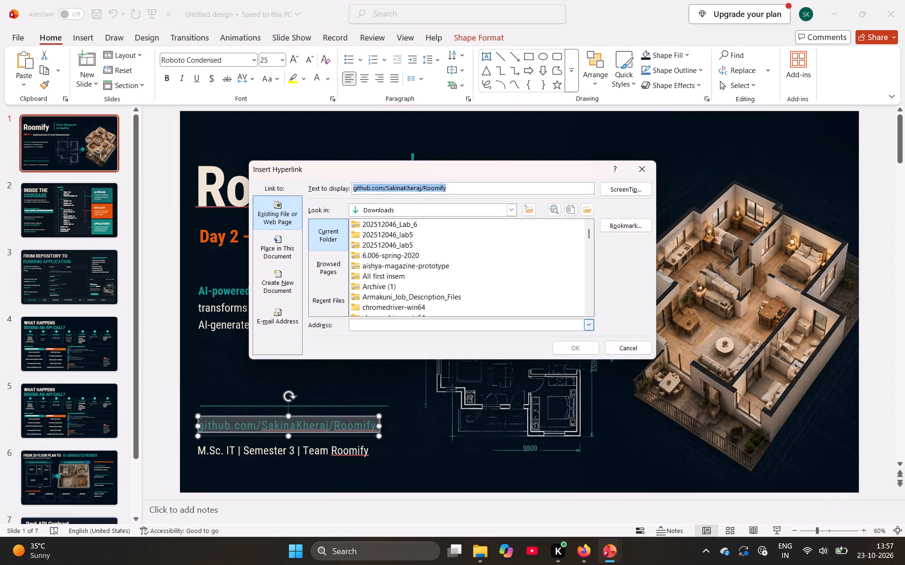
click(367, 326)
key(ctrl+v)
click(570, 351)
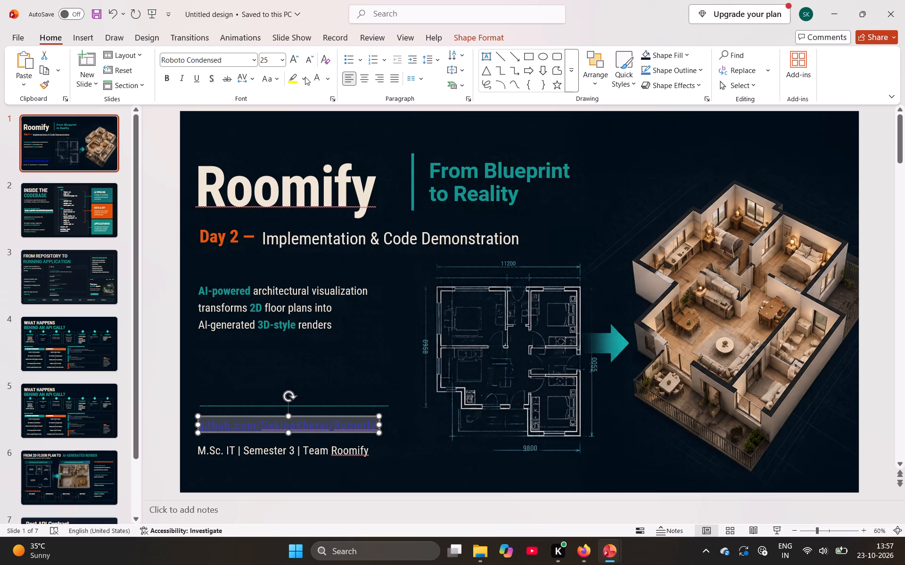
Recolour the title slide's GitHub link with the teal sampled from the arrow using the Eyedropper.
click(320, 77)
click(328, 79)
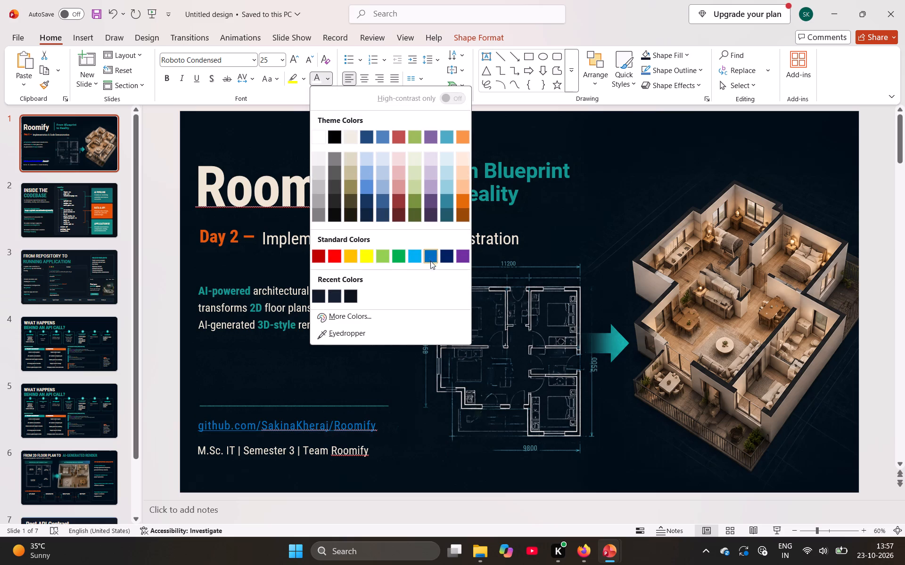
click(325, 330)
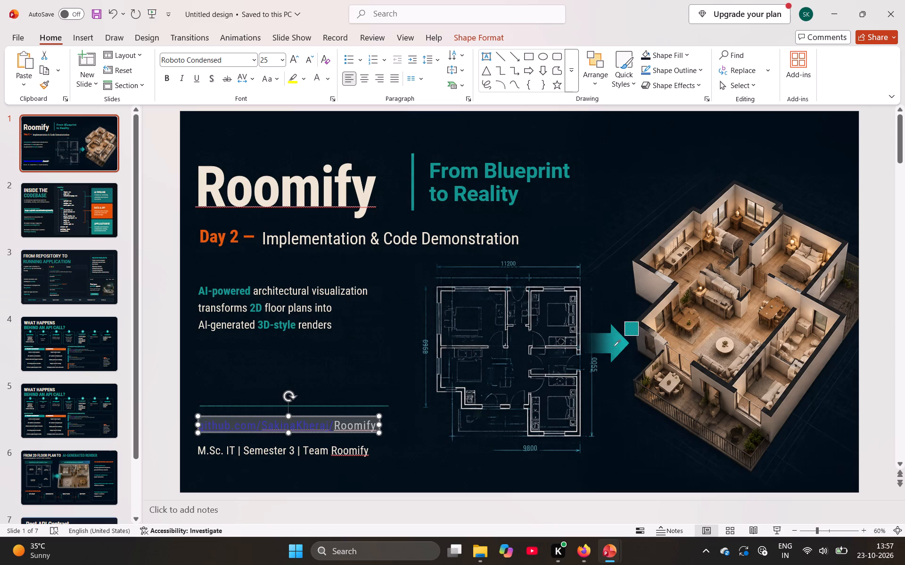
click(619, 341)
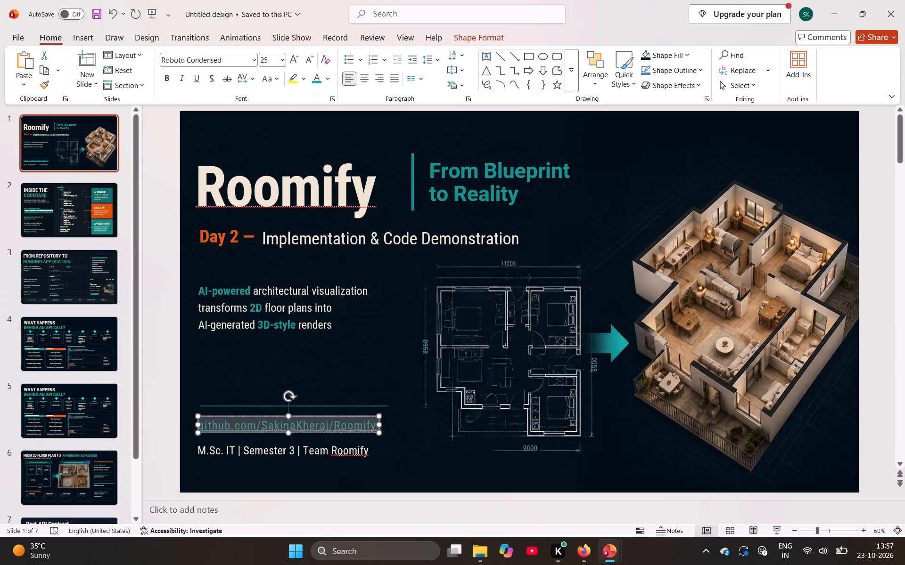
Set the title slide's GitHub link to the light blue accent theme colour.
click(323, 75)
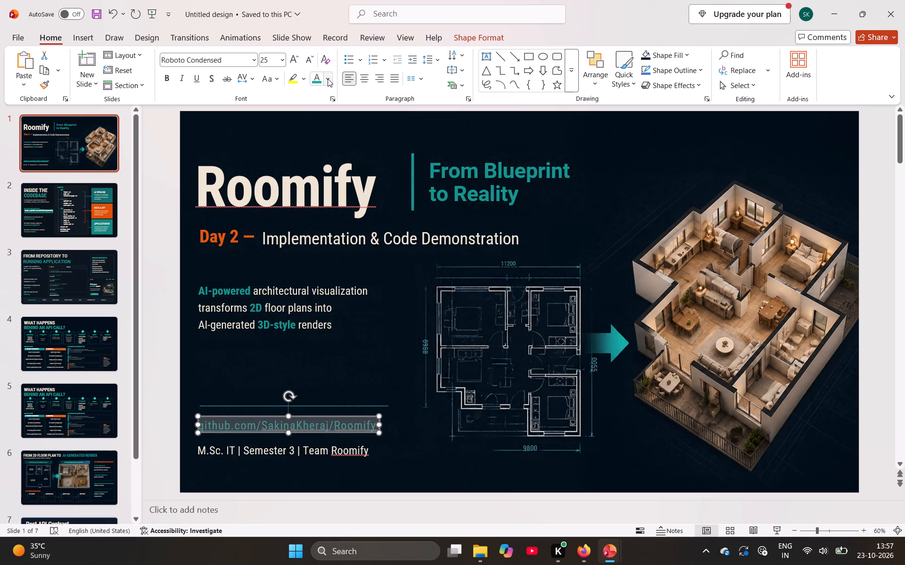
click(328, 79)
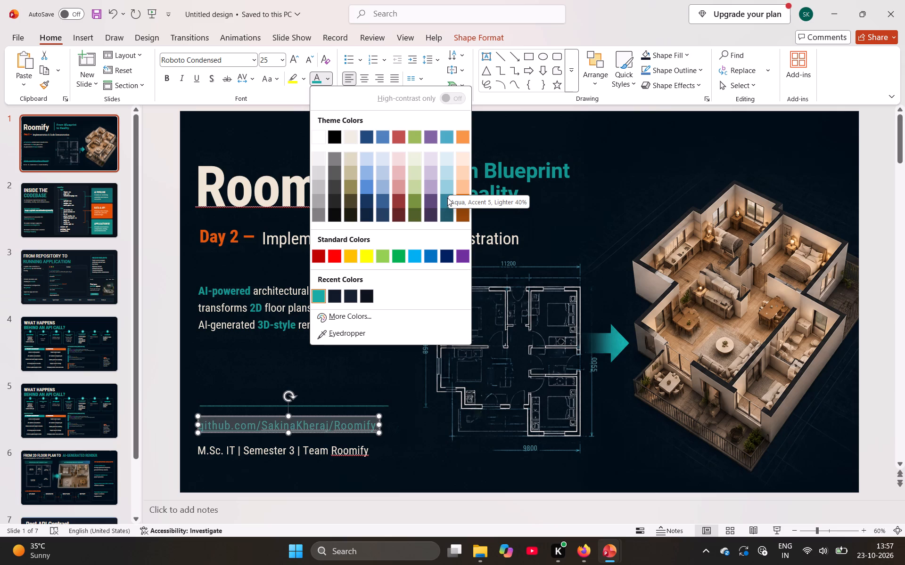
click(446, 134)
click(156, 338)
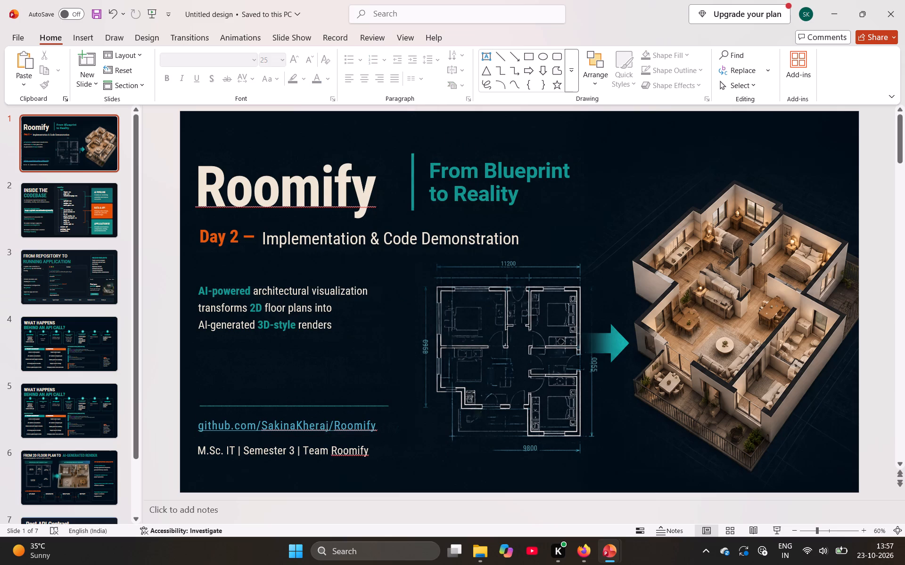
click(166, 398)
click(878, 308)
Nudge the repository address text on the "Inside the Codebase" slide slightly down to centre it vertically in its teal box.
key(Up)
key(Down)
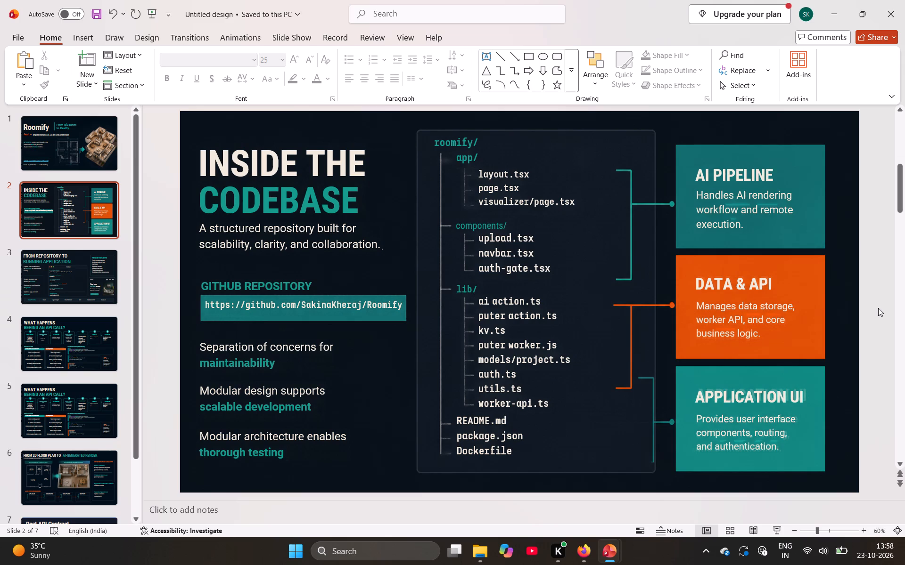
click(378, 305)
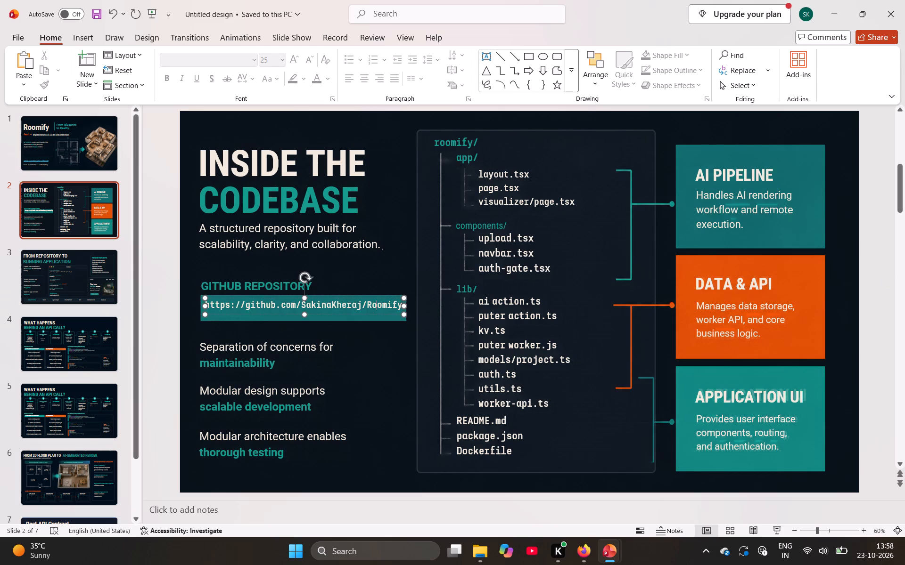
click(369, 314)
key(Down)
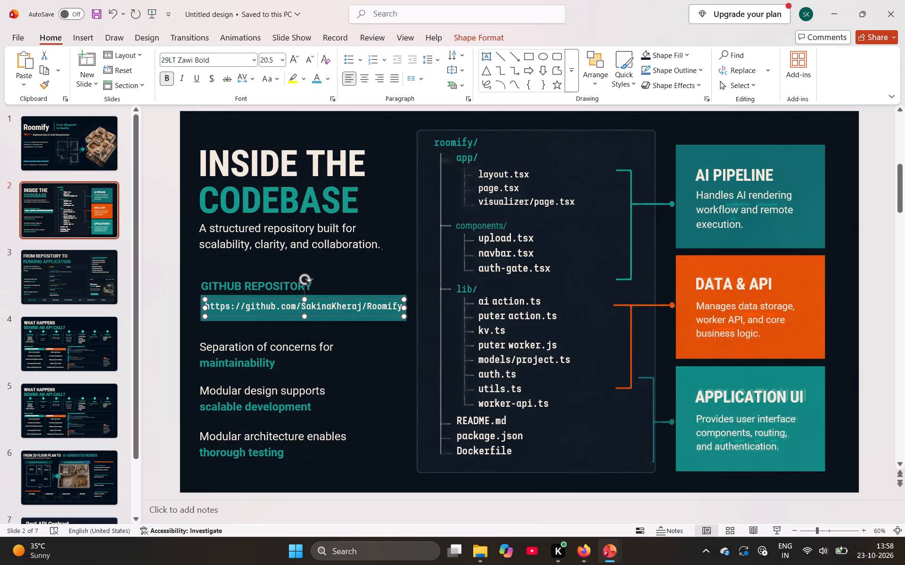
key(Down)
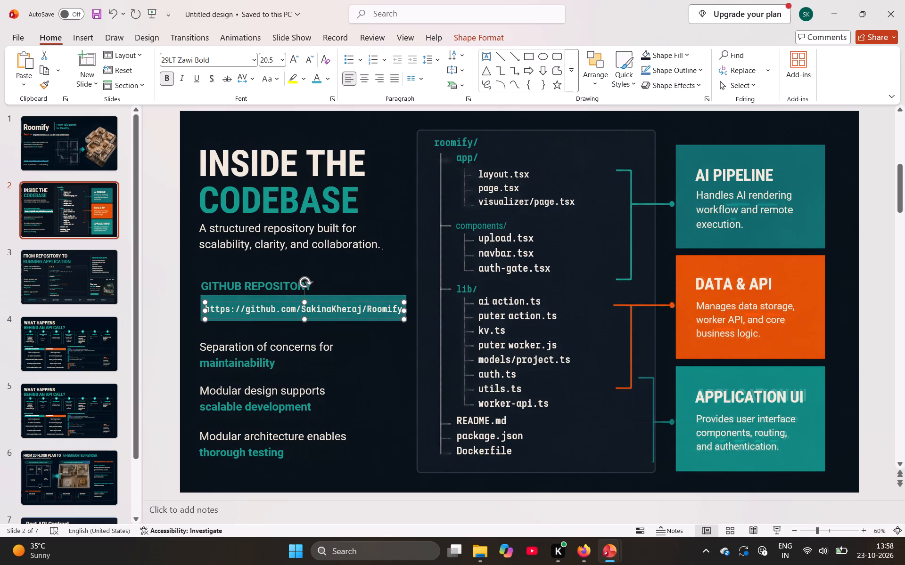
Add a hyperlink to the repository address in the teal box, using its full https text as the link address.
triple_click(335, 306)
key(ctrl+c)
right_click(335, 306)
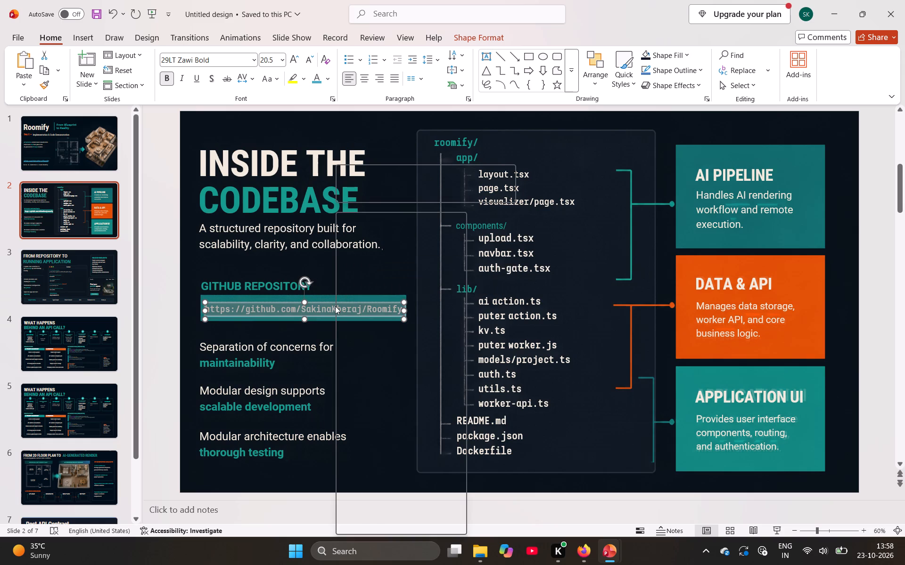
click(374, 431)
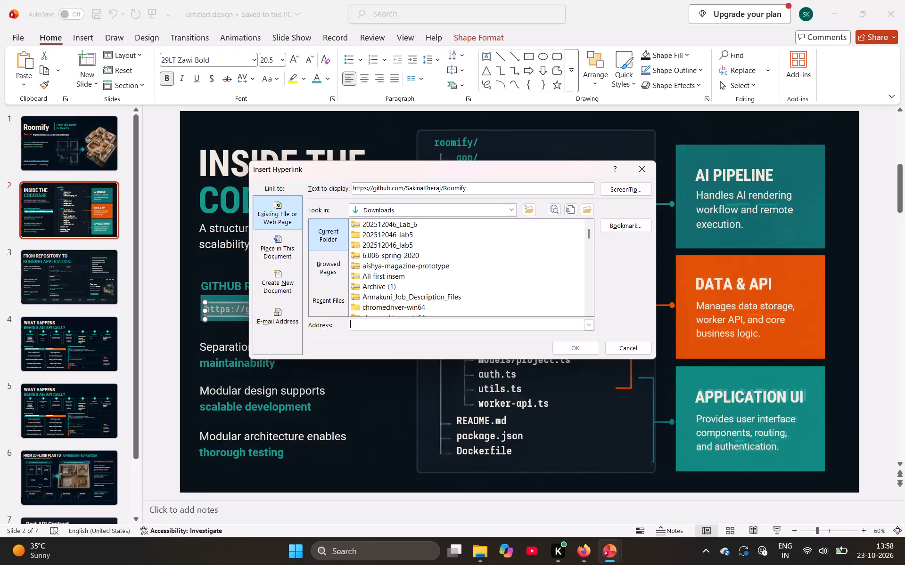
click(391, 325)
key(ctrl+v)
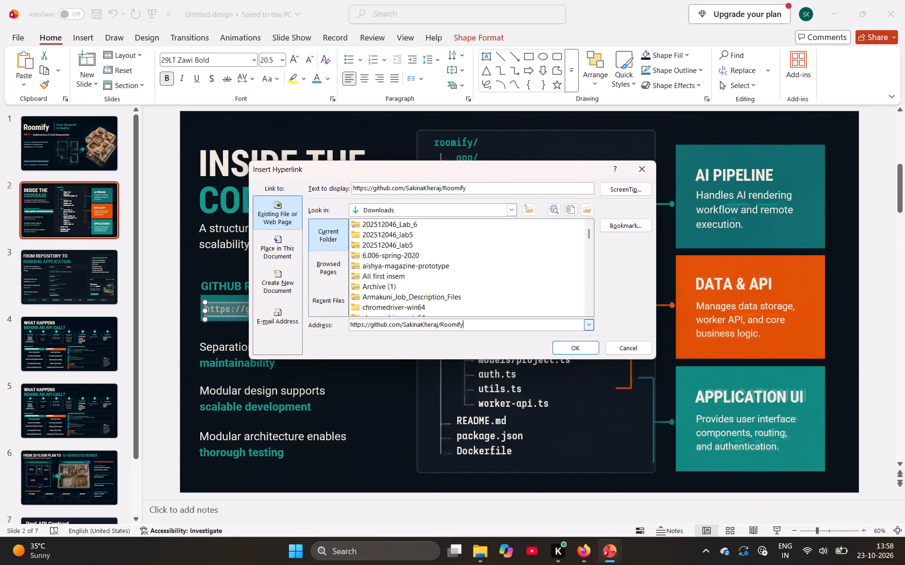
click(575, 347)
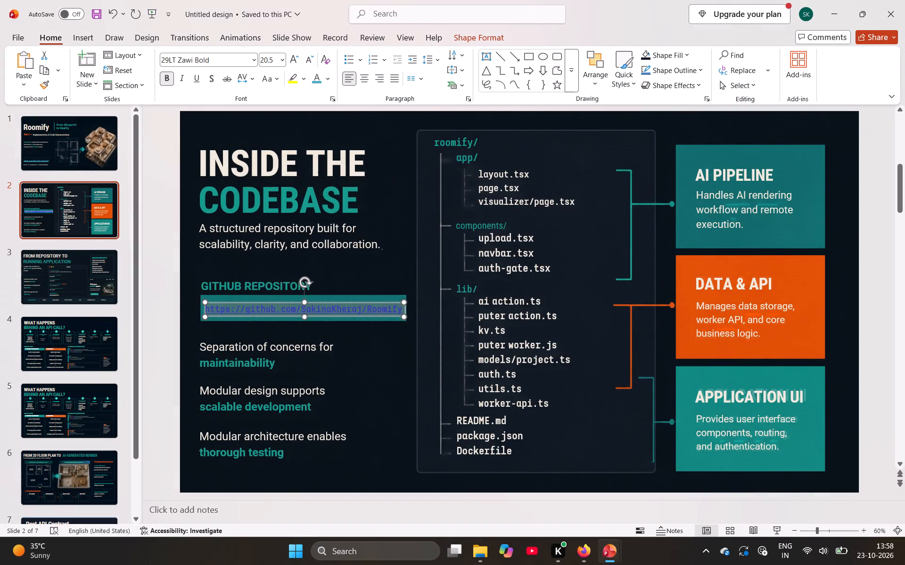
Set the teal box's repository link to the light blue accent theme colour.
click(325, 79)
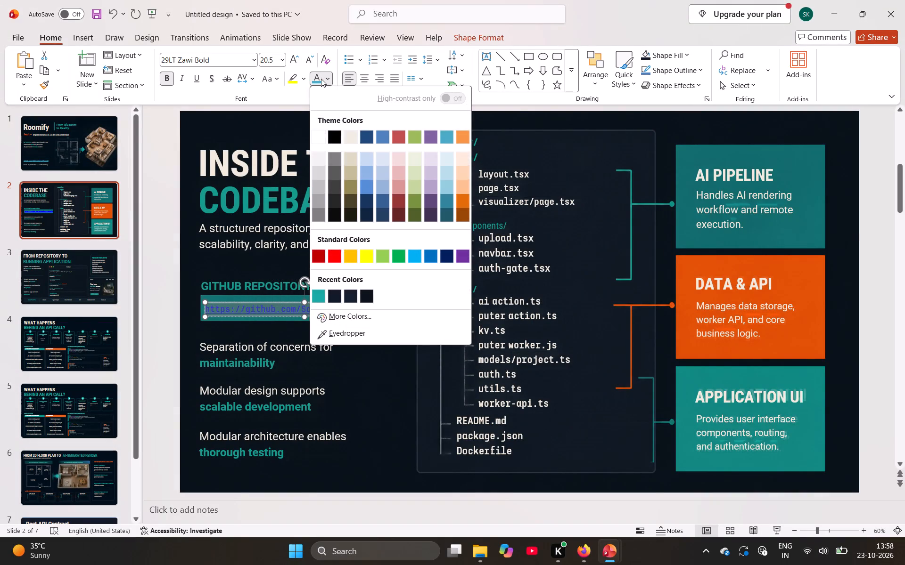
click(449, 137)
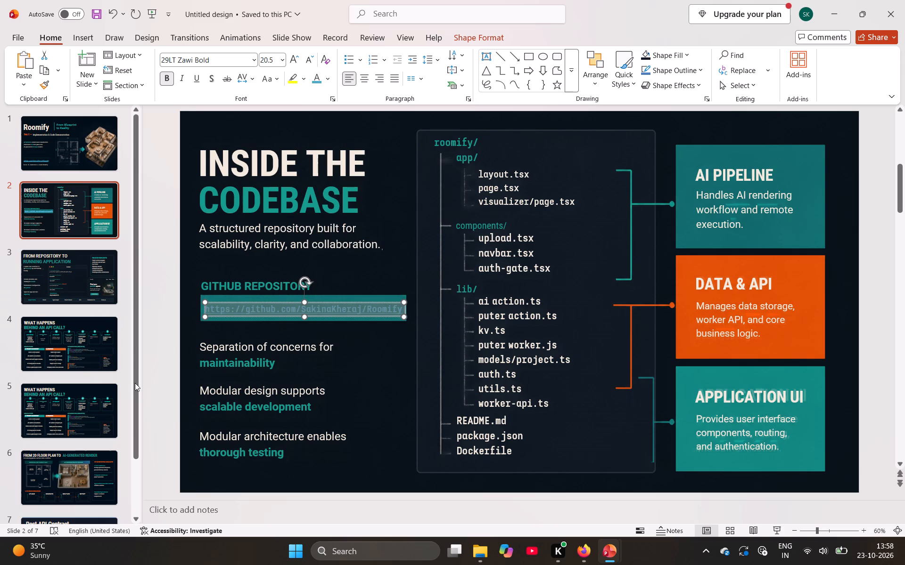
Set the font colour of the teal box's repository link to white.
click(326, 76)
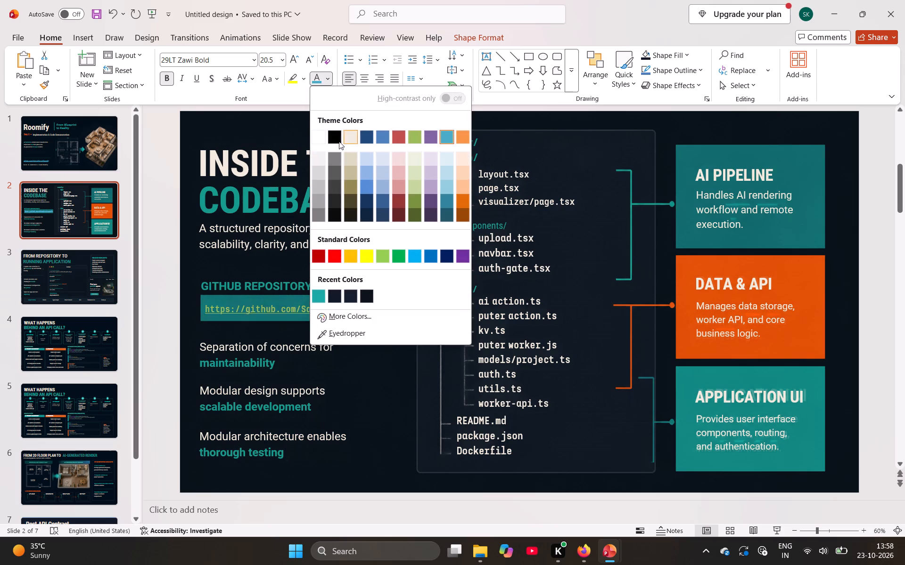
click(318, 138)
click(176, 325)
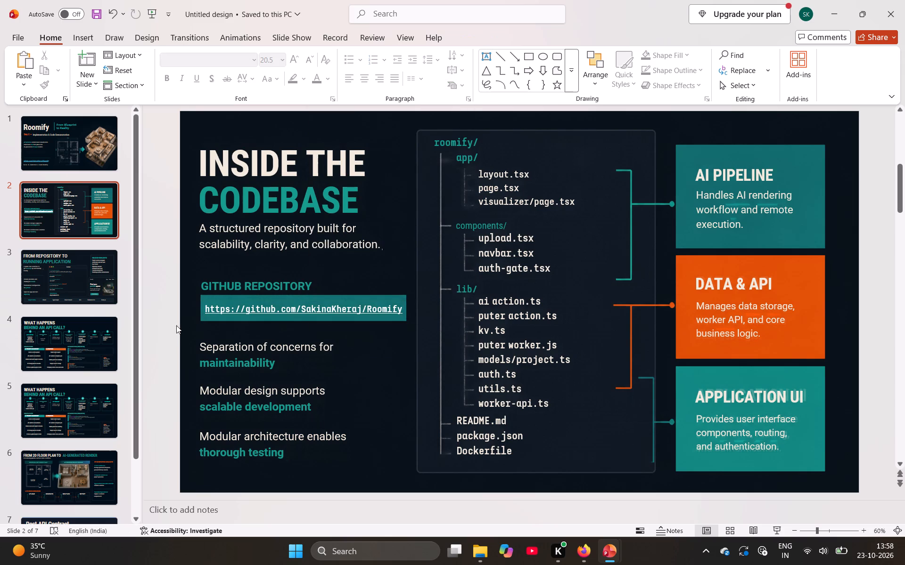
click(832, 324)
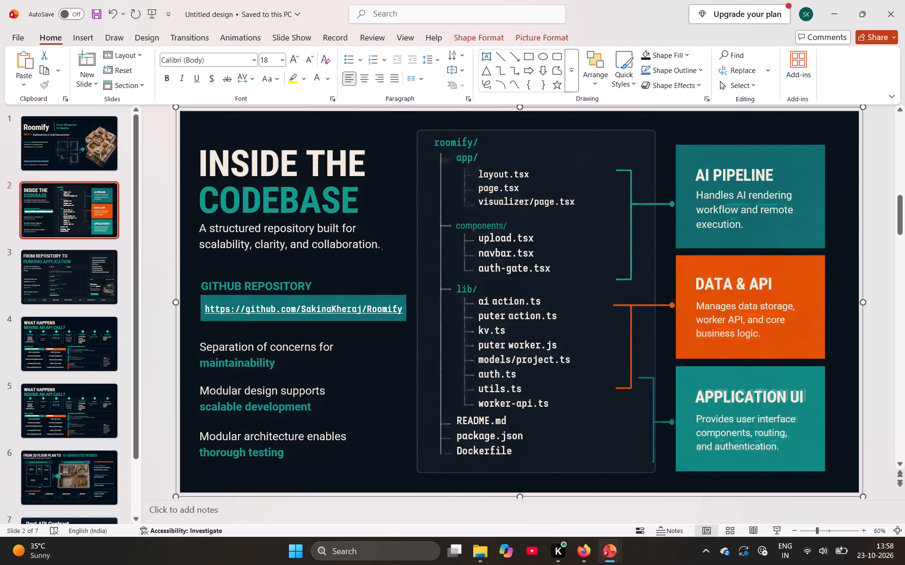
Delete the full-slide background picture from the "Inside the Codebase" slide.
key(Delete)
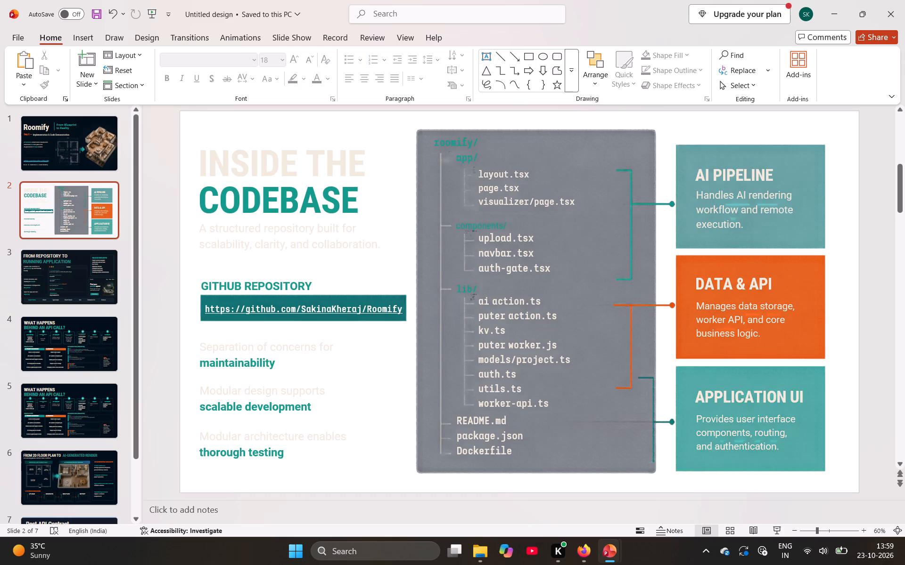
click(843, 313)
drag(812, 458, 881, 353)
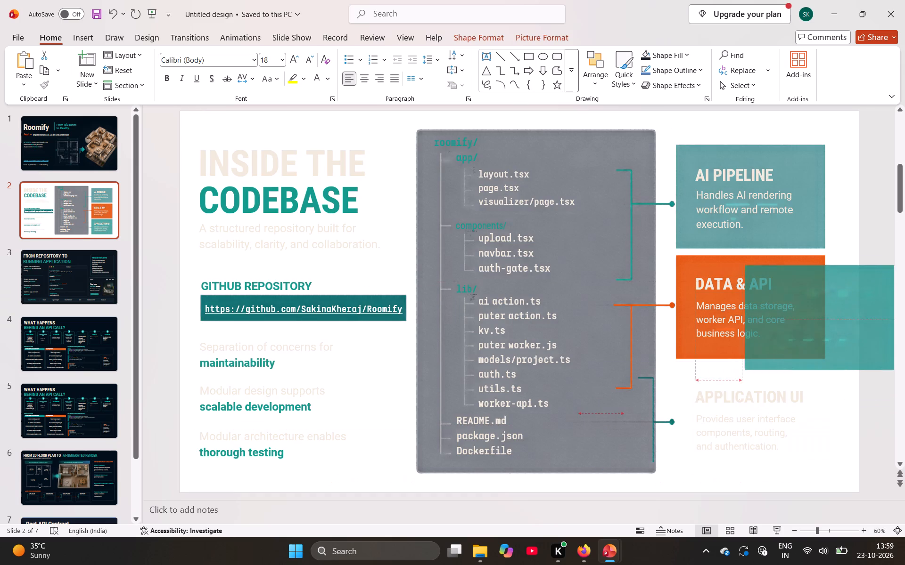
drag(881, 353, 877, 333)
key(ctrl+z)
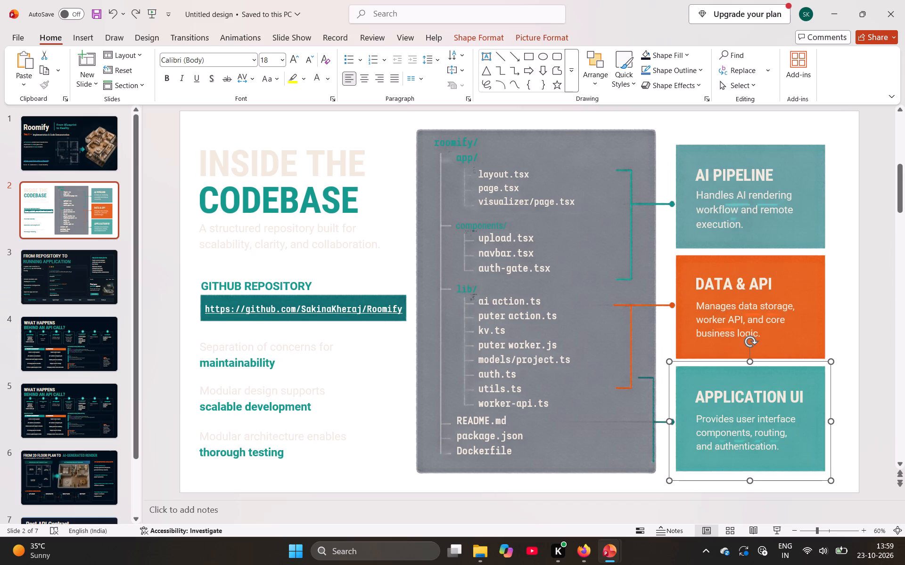
Copy the dark navy background rectangle from the "Rest API Contract" slide and paste it onto the "Inside the Codebase" slide.
scroll(99, 467, down, 3)
click(88, 500)
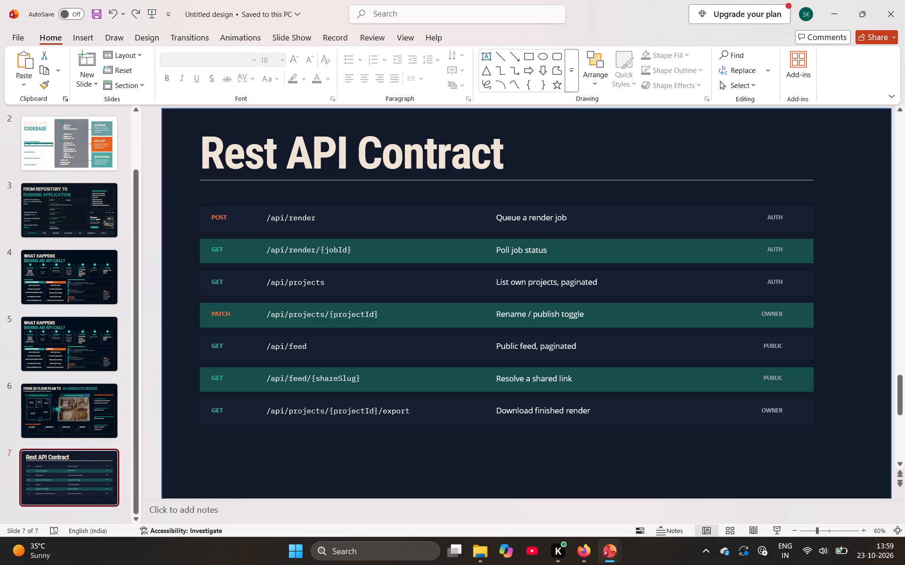
click(272, 476)
key(ctrl+c)
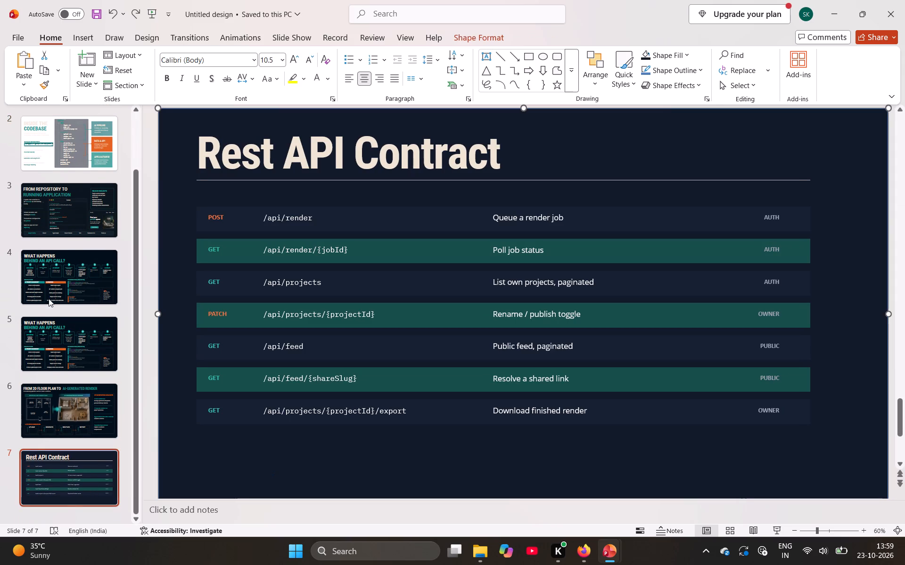
scroll(49, 299, up, 3)
click(52, 216)
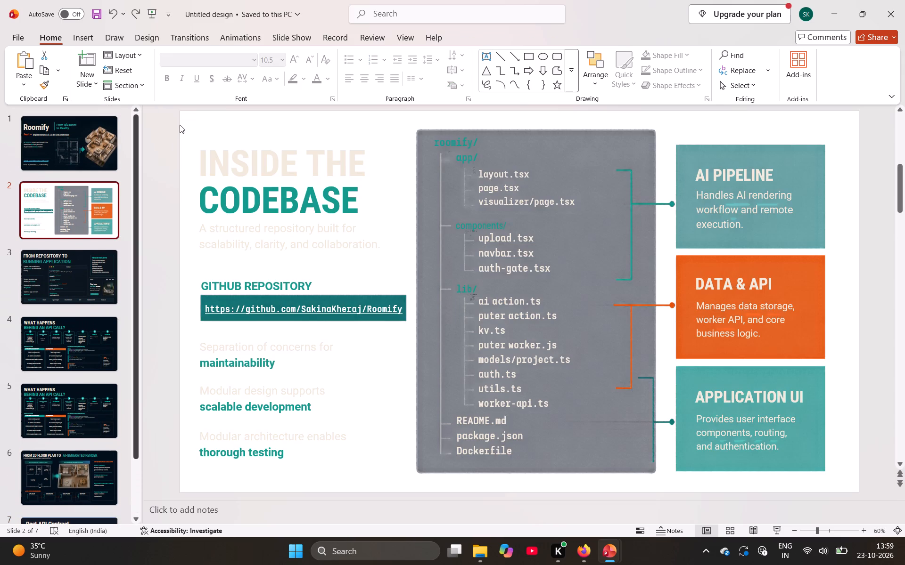
click(180, 125)
click(189, 122)
key(ctrl+v)
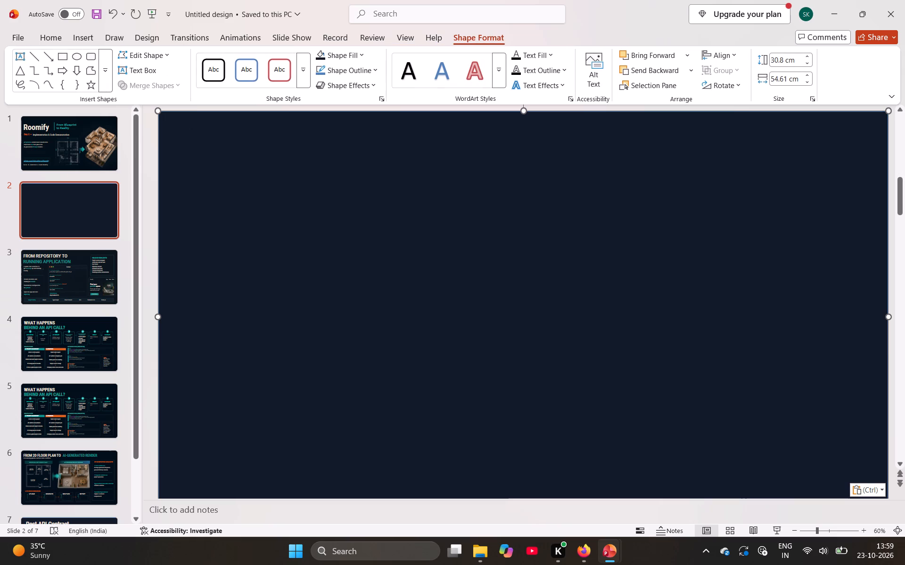
Send the pasted navy rectangle to the back, behind all content on the "Inside the Codebase" slide.
key(ctrl+bracketleft)
key(ctrl+bracketleft)
key(ctrl+bracketleft)
key(ctrl+bracketleft)
right_click(427, 181)
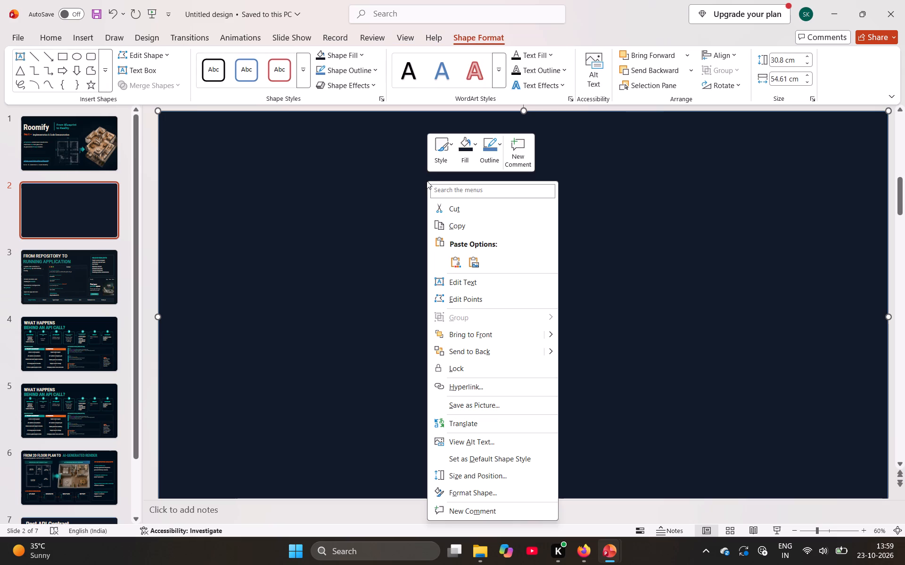
click(477, 348)
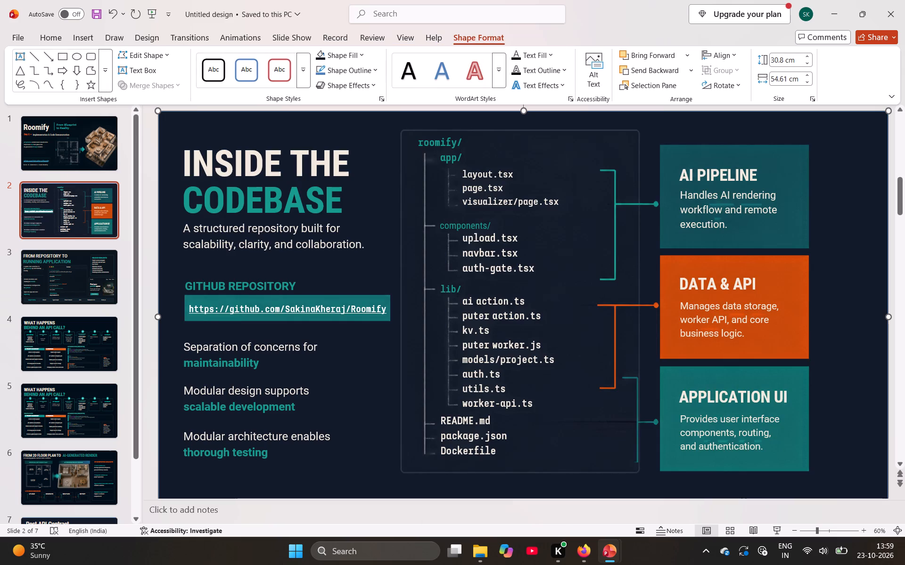
click(149, 266)
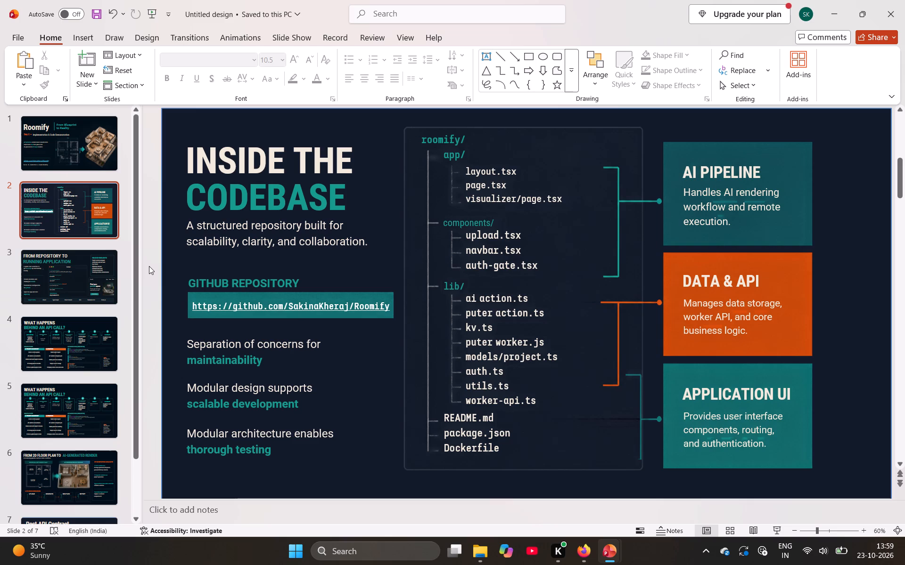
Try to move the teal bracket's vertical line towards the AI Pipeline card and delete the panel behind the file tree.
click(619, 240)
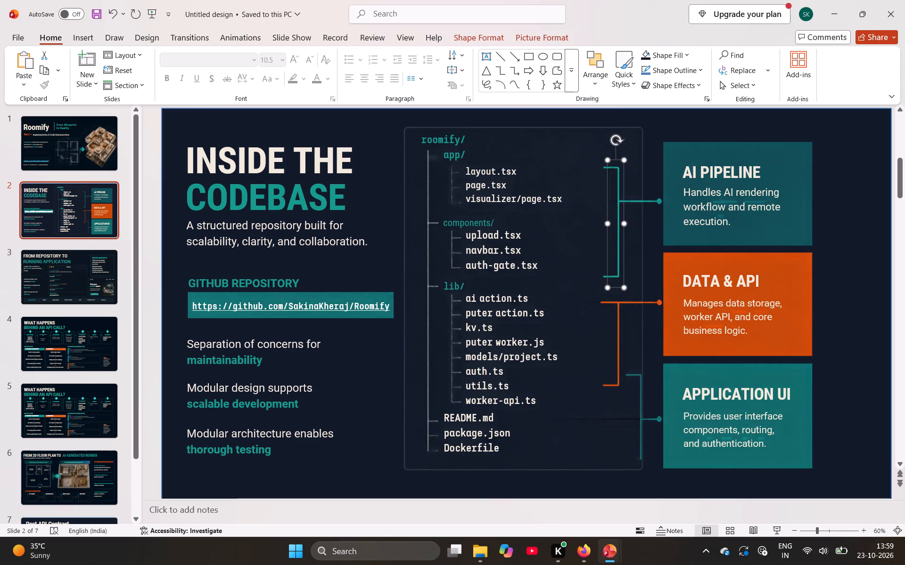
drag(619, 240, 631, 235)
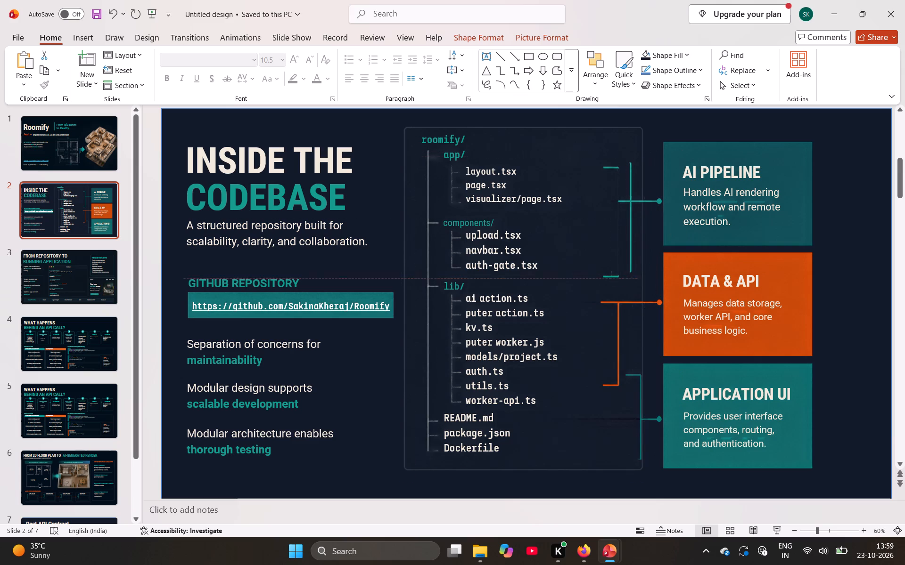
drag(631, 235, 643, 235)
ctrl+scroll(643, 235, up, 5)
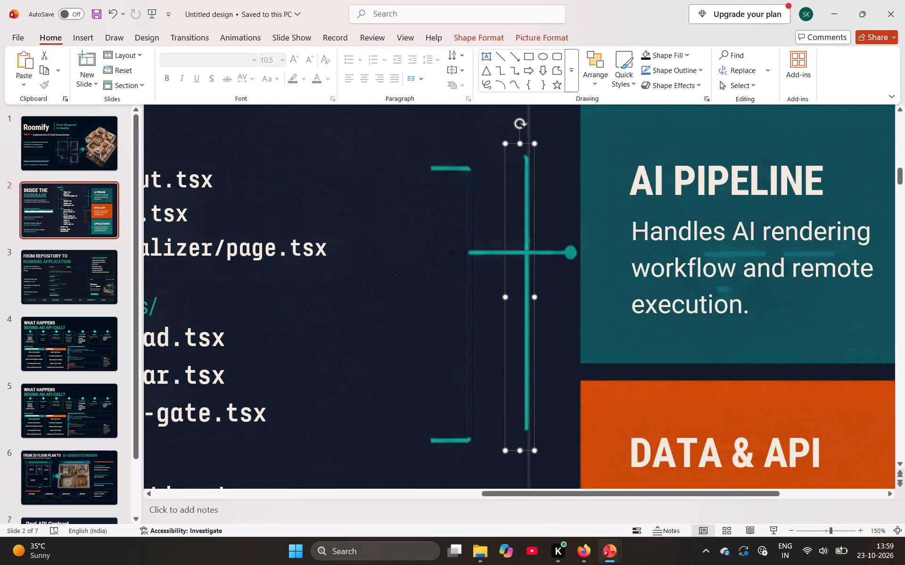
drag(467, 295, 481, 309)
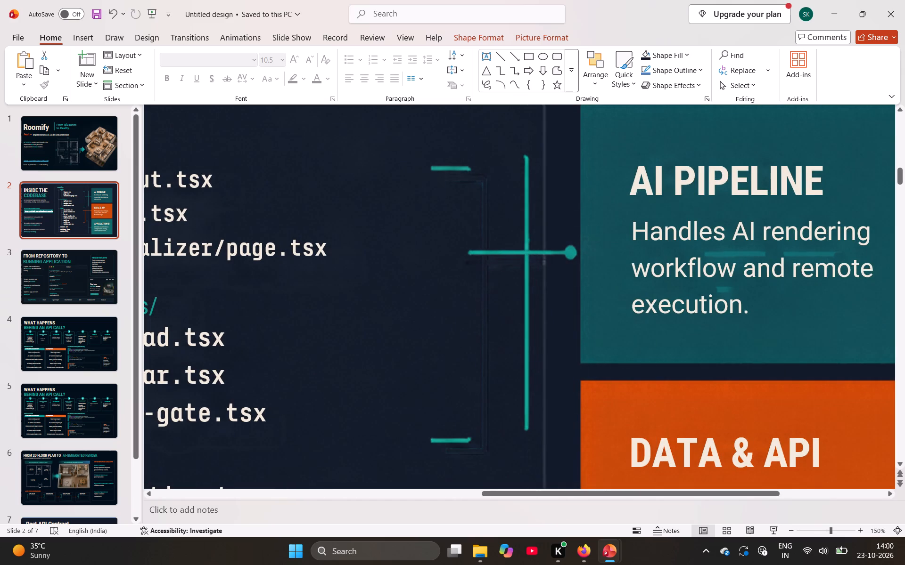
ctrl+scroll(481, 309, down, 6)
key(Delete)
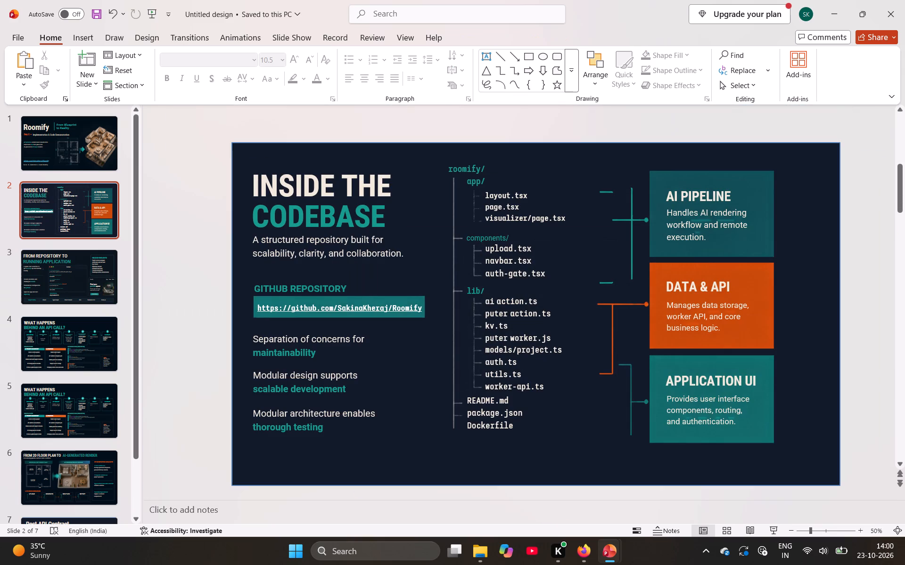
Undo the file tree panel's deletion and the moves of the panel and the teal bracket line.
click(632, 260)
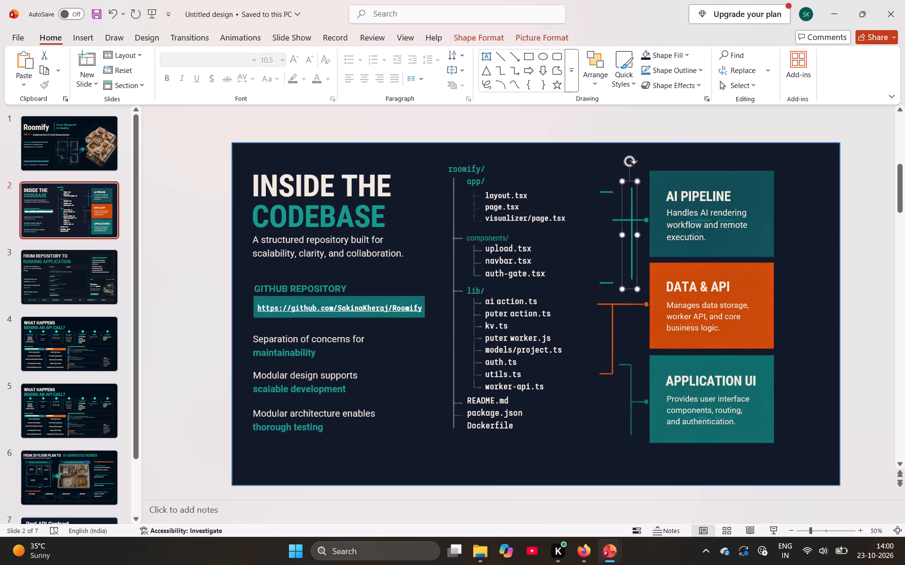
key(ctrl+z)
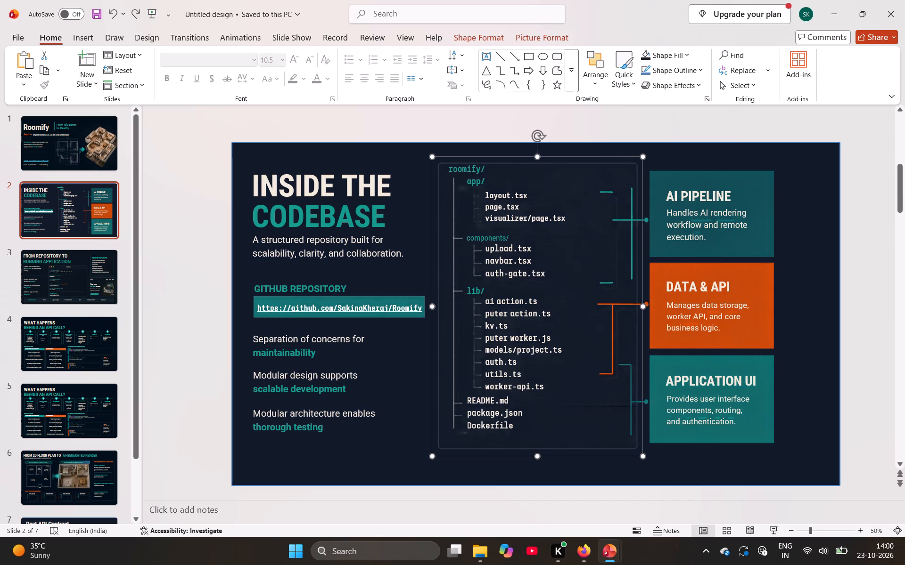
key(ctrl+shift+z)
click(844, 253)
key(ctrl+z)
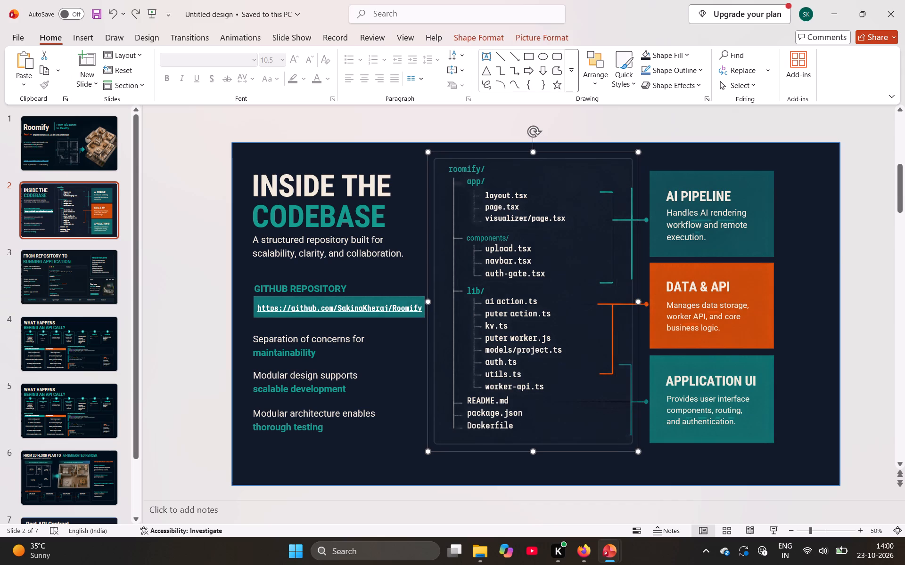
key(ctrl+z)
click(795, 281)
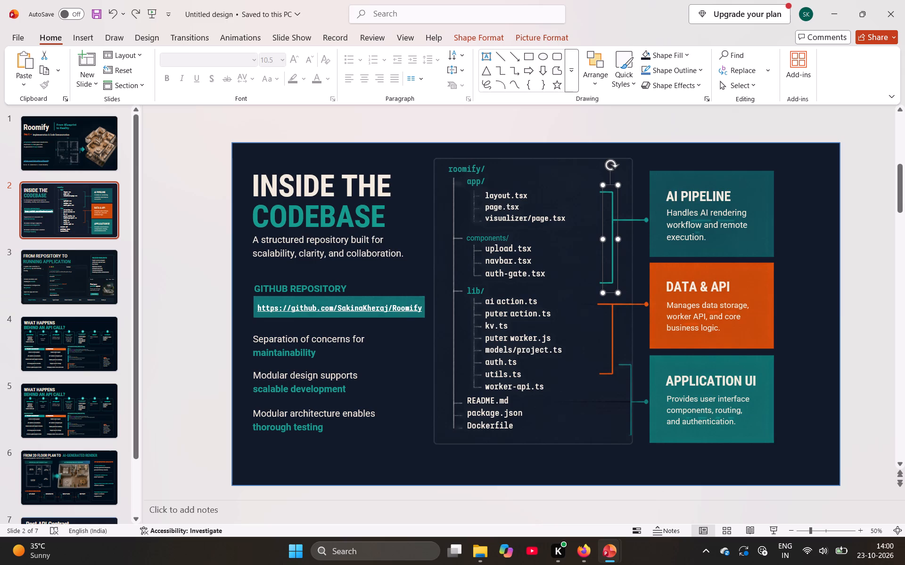
key(alt+Tab)
key(alt+Tab)
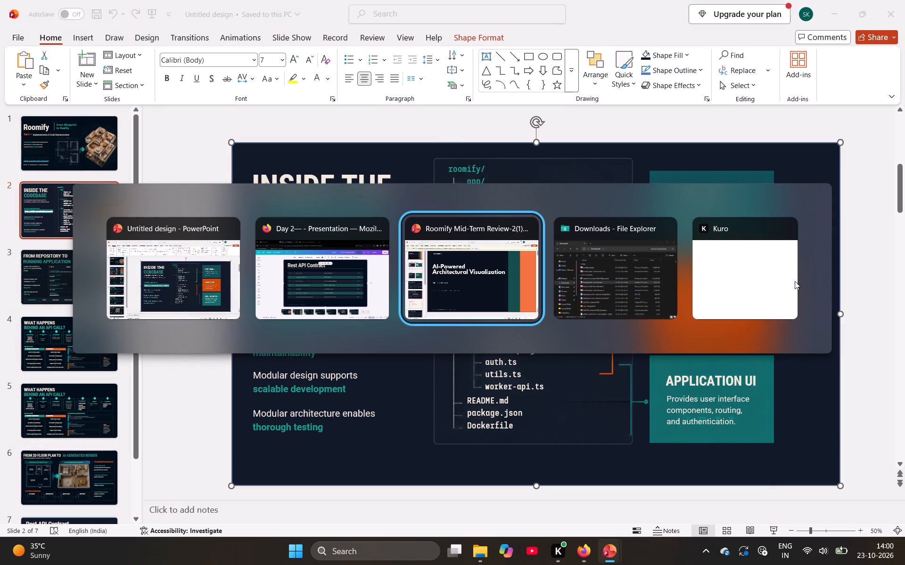
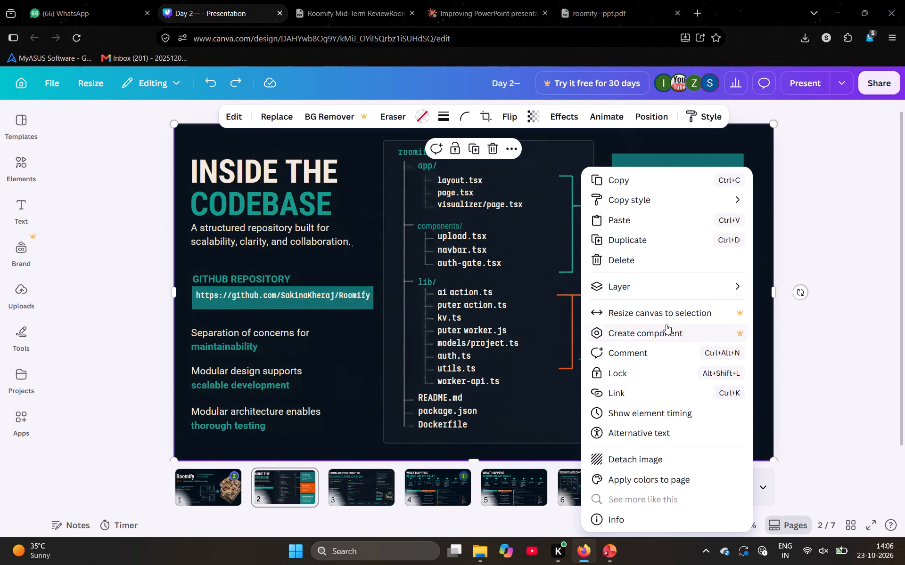
Lock the full-slide background image on page 2, Inside the Codebase, of the Canva presentation.
click(628, 379)
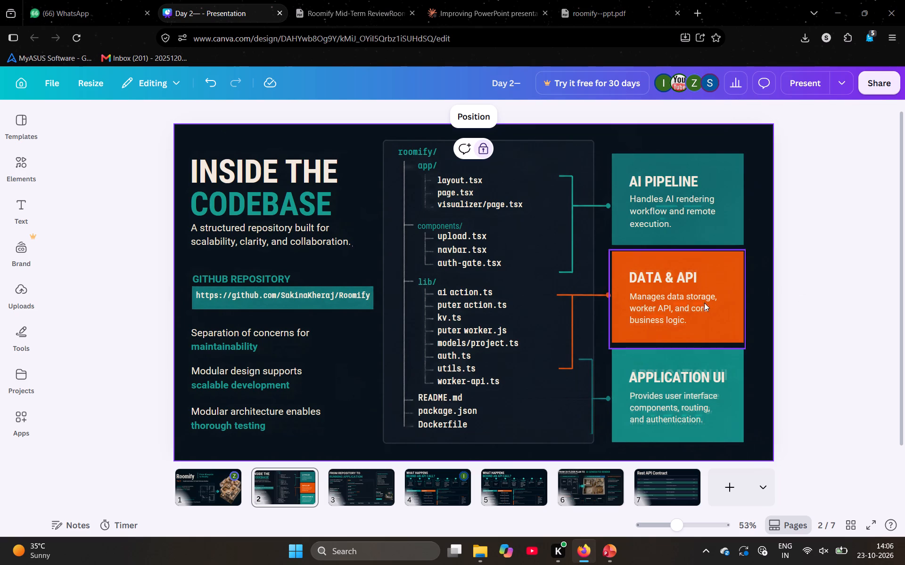
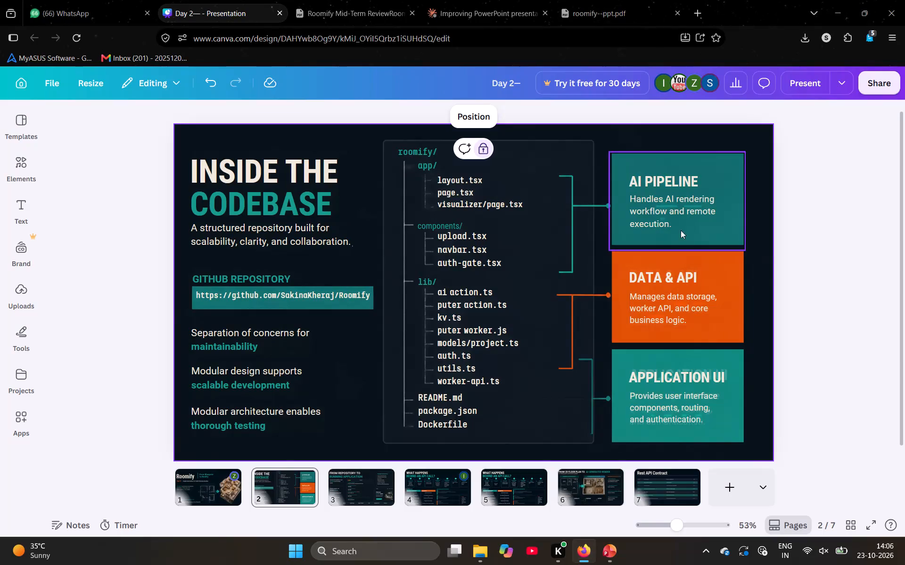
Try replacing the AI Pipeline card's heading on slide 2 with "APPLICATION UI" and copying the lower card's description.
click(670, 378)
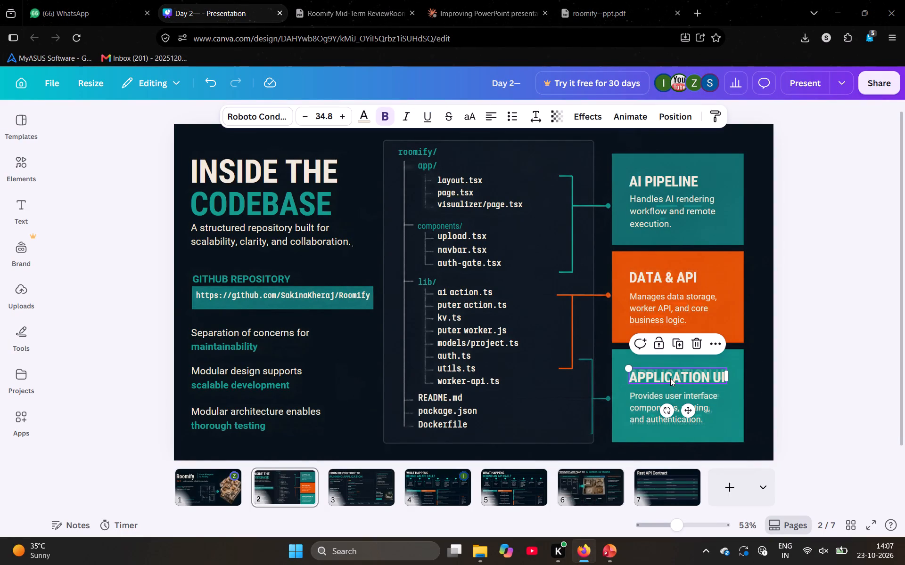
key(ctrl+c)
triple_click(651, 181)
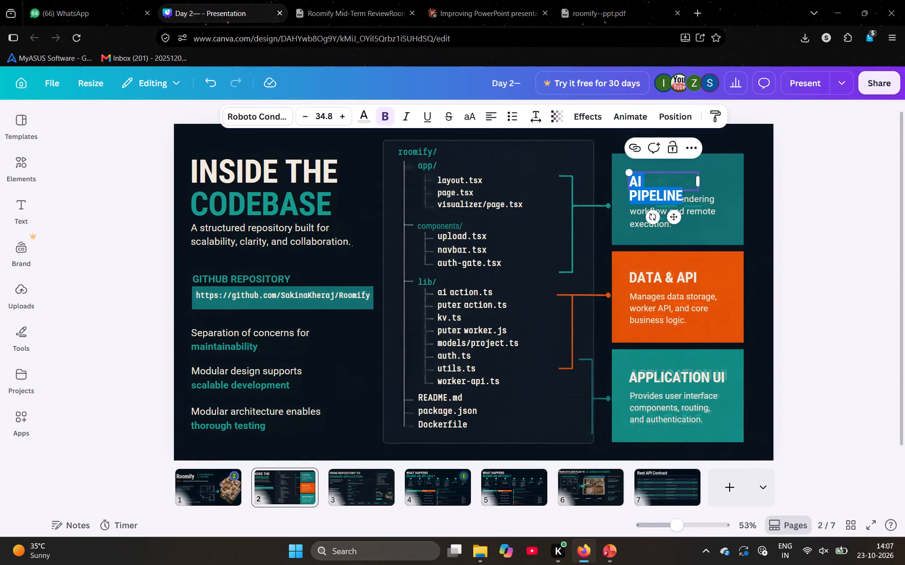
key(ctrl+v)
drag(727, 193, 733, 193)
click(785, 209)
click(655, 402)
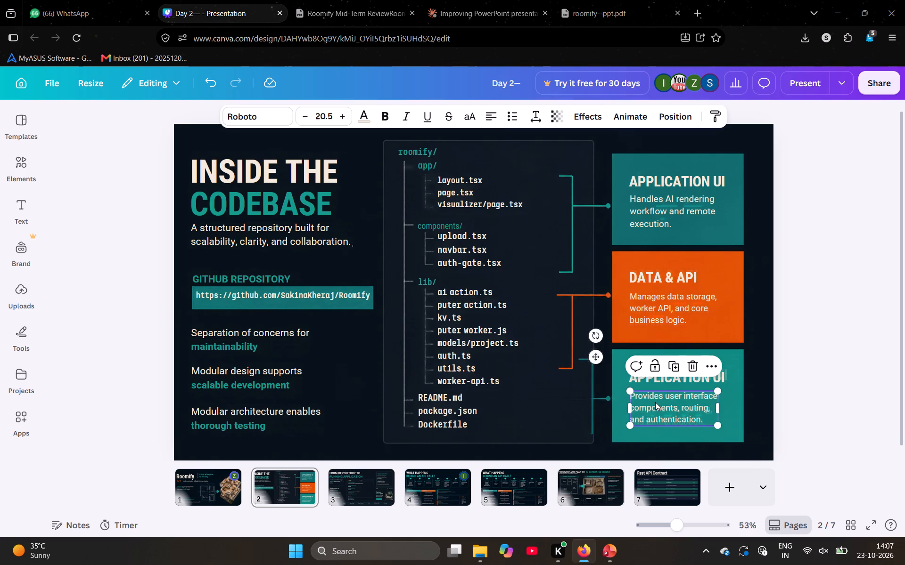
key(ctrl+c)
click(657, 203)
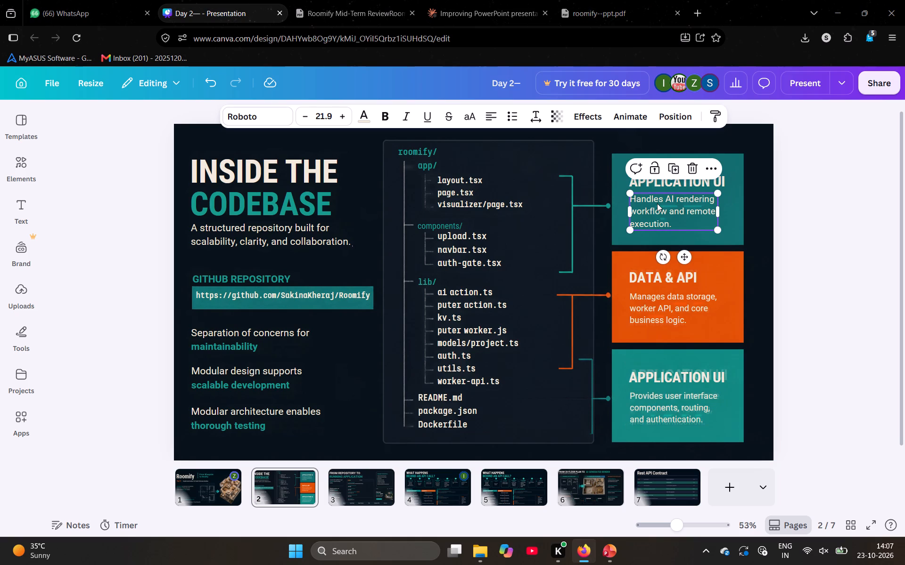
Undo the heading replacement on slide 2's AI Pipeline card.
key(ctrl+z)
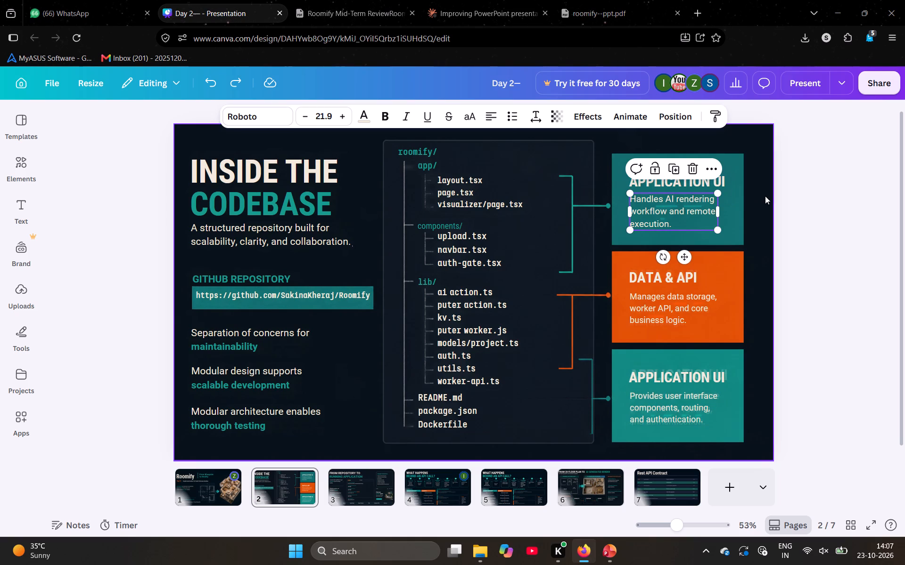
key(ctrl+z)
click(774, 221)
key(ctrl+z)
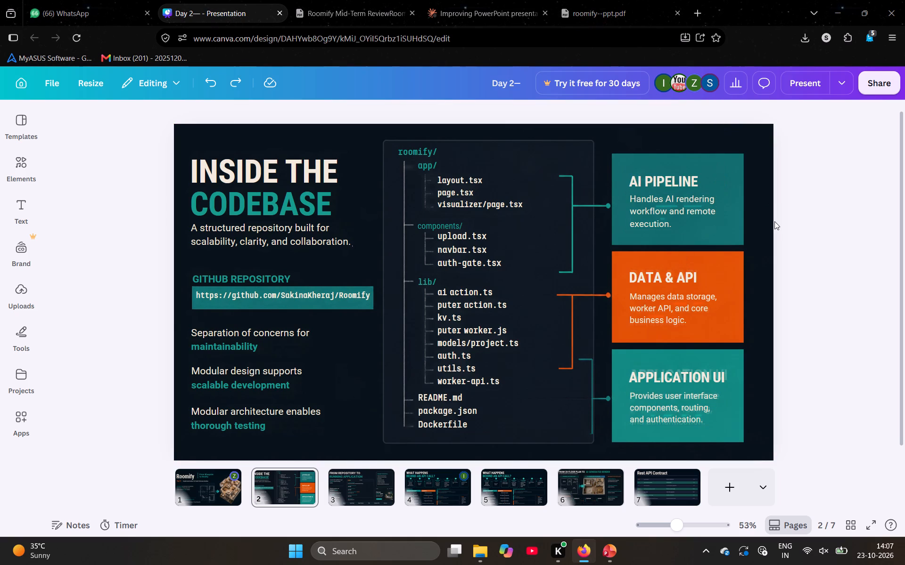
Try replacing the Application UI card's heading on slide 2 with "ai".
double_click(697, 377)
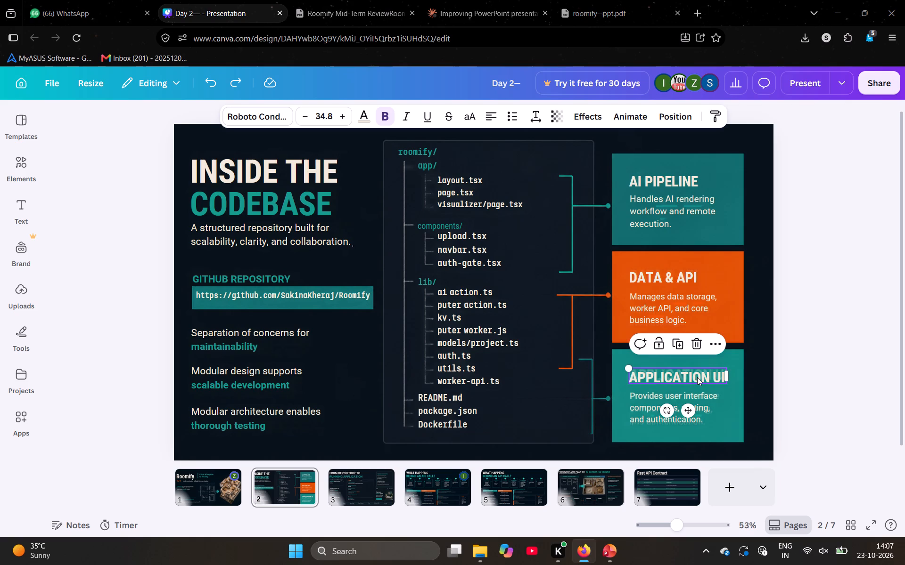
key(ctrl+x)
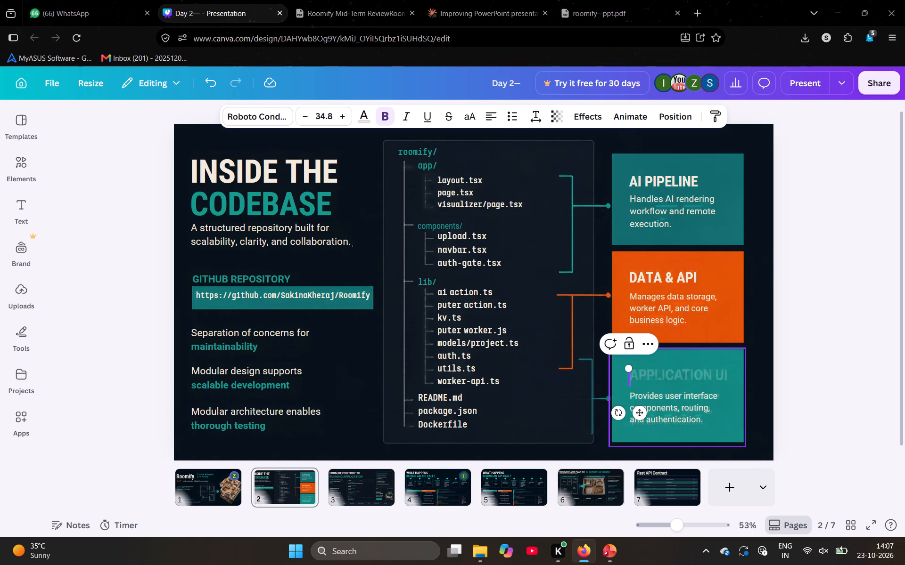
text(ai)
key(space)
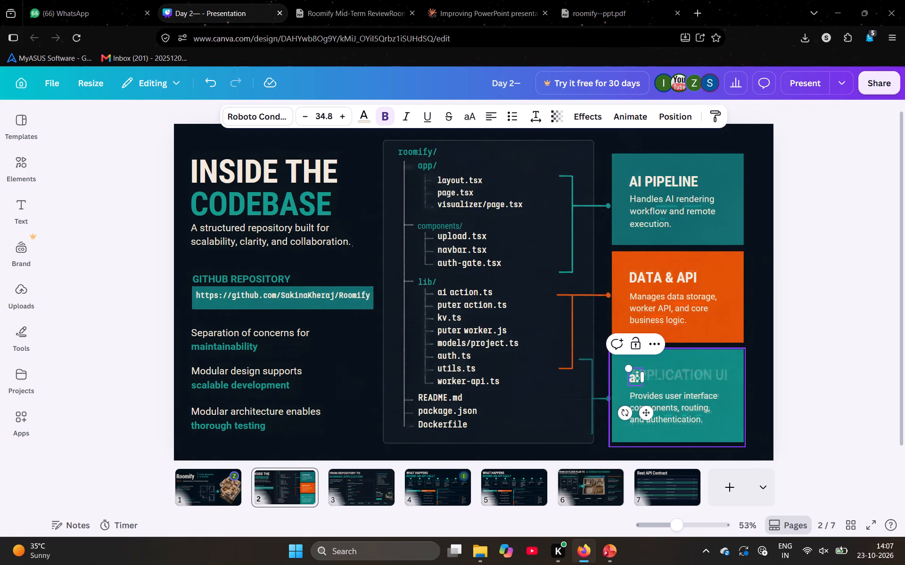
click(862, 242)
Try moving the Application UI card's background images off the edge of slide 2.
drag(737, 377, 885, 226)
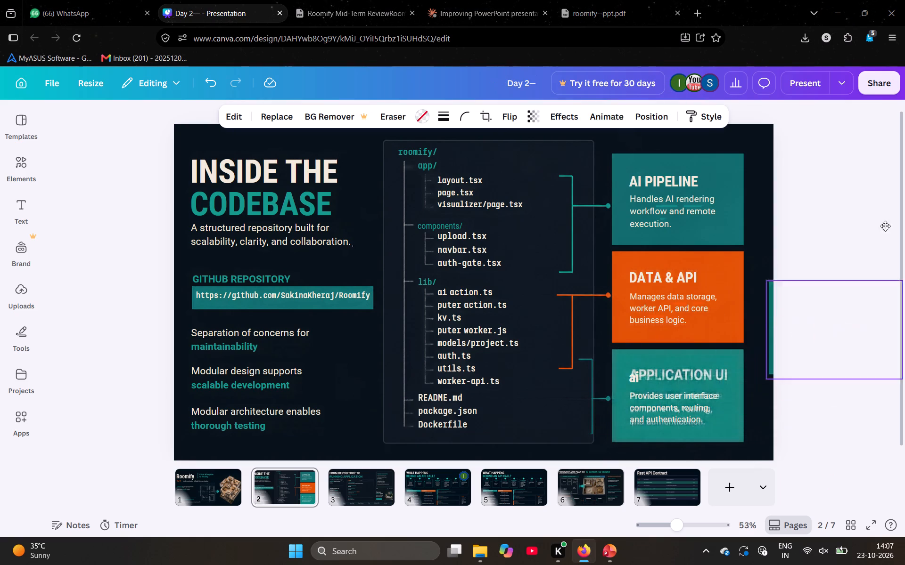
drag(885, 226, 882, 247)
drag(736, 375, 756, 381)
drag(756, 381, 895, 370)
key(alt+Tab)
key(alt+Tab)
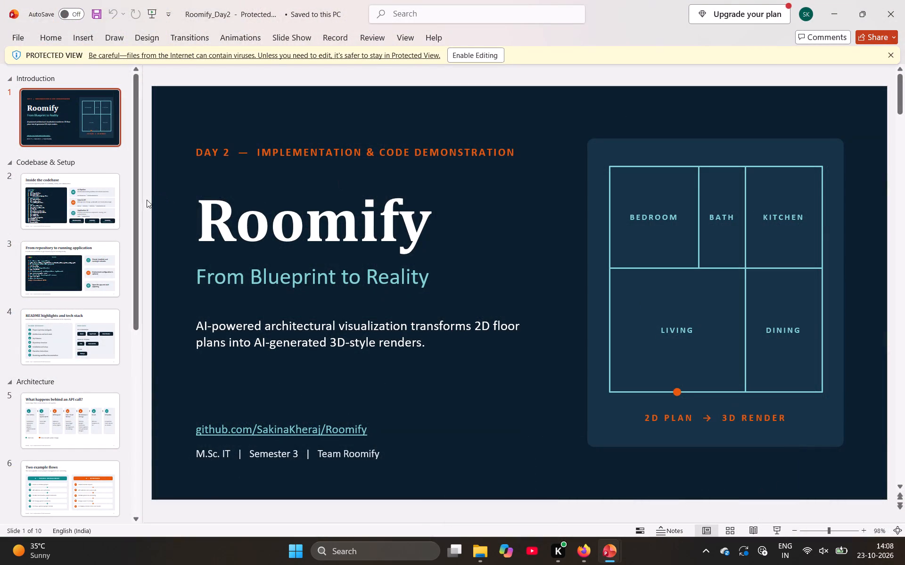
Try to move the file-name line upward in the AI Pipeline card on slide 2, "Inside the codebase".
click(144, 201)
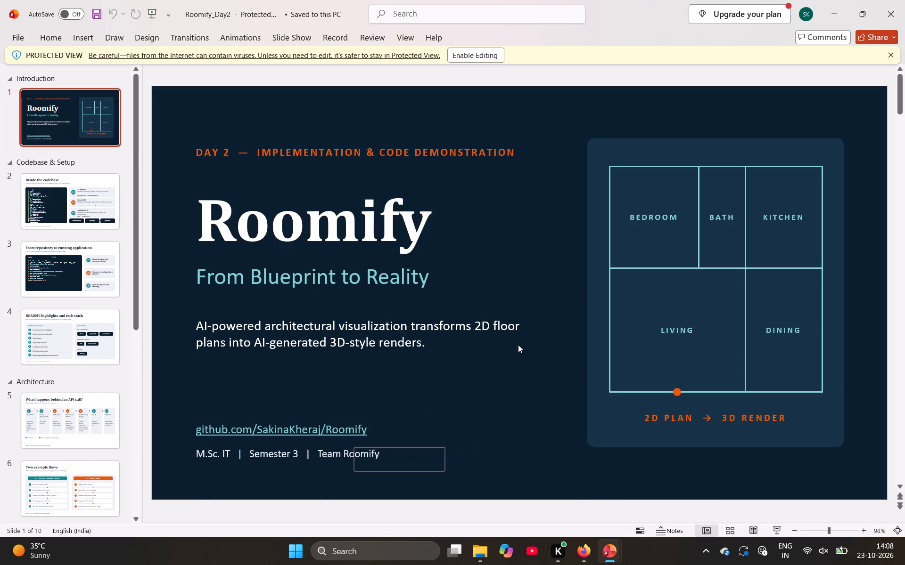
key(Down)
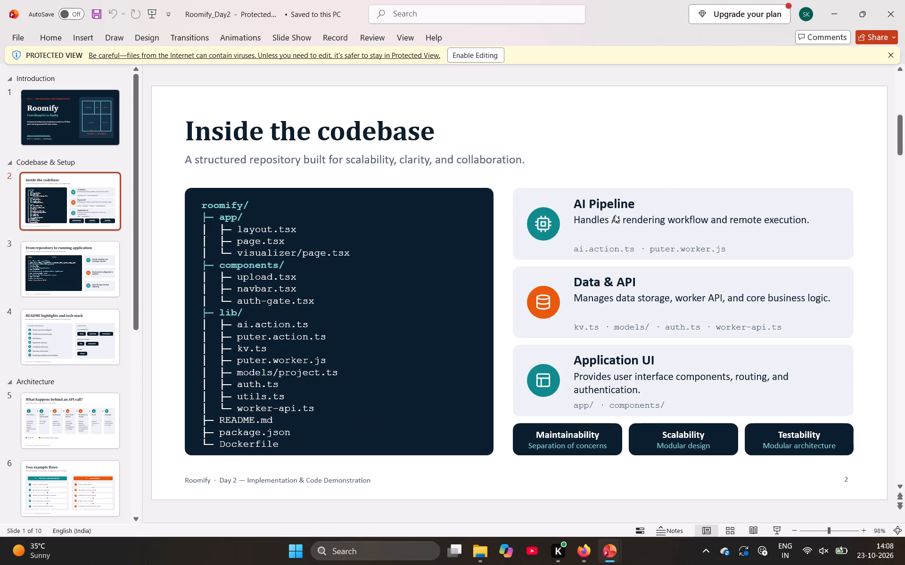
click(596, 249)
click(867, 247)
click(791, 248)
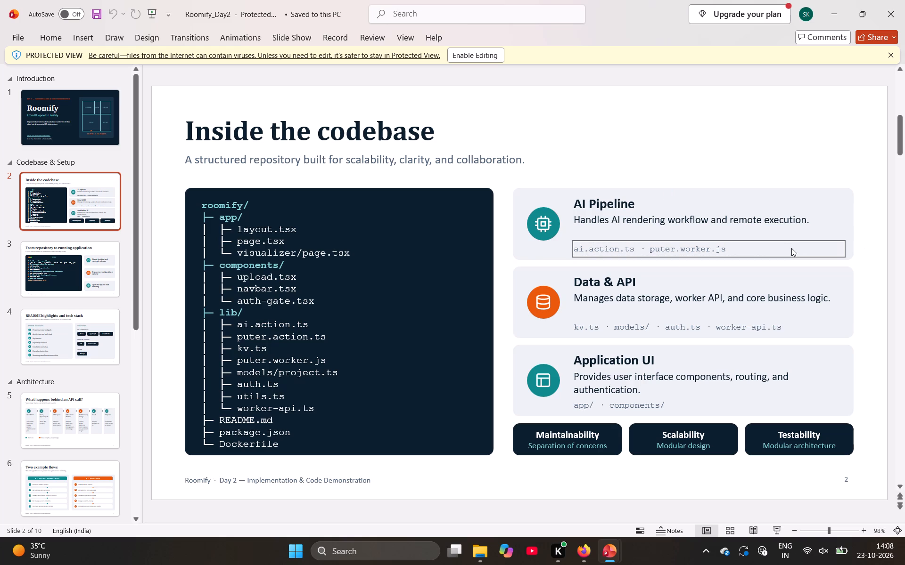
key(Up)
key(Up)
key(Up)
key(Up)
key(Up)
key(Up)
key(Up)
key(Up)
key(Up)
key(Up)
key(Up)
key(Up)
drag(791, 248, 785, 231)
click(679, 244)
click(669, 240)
Enable editing for the Roomify_Day2 presentation.
click(477, 50)
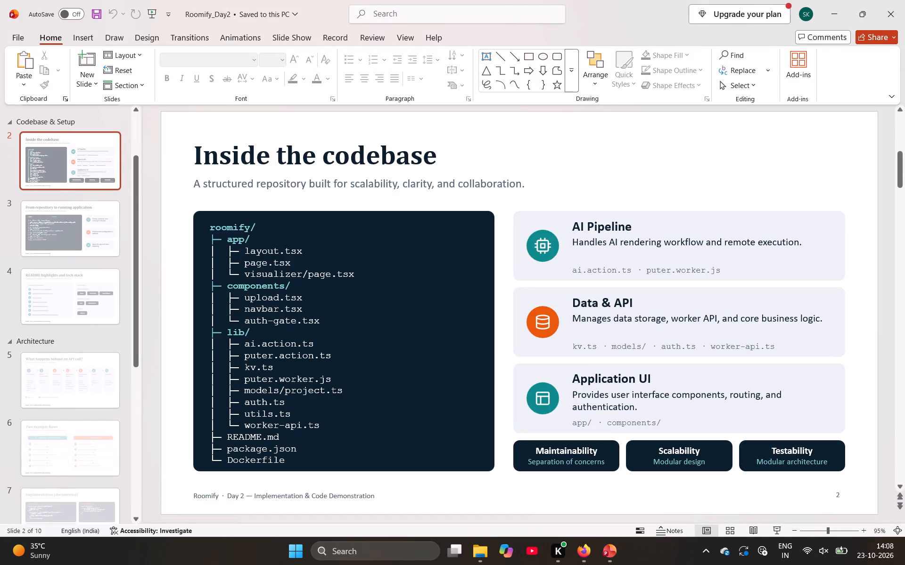
Review the content and layout of slides 3 to 10, returning to the REST API contract slide.
key(Down)
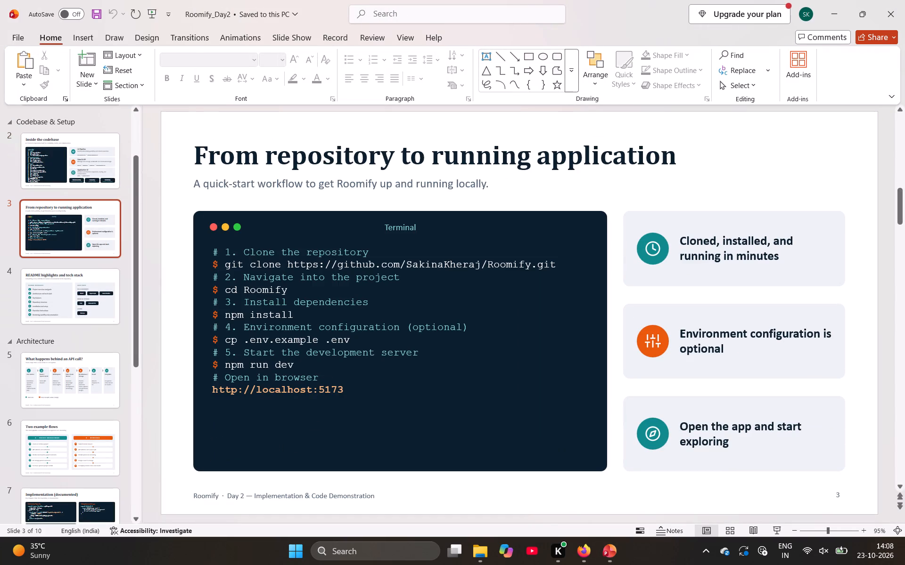
key(Down)
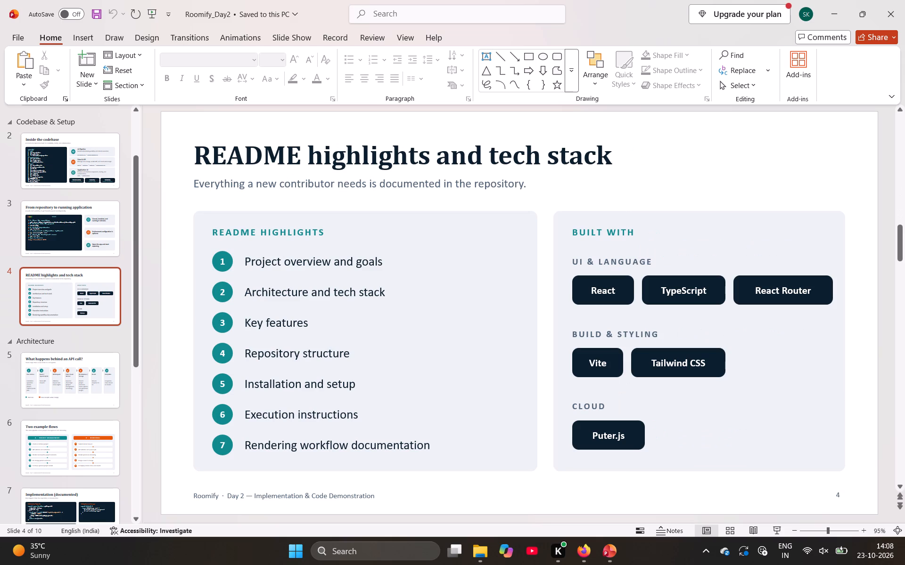
key(Down)
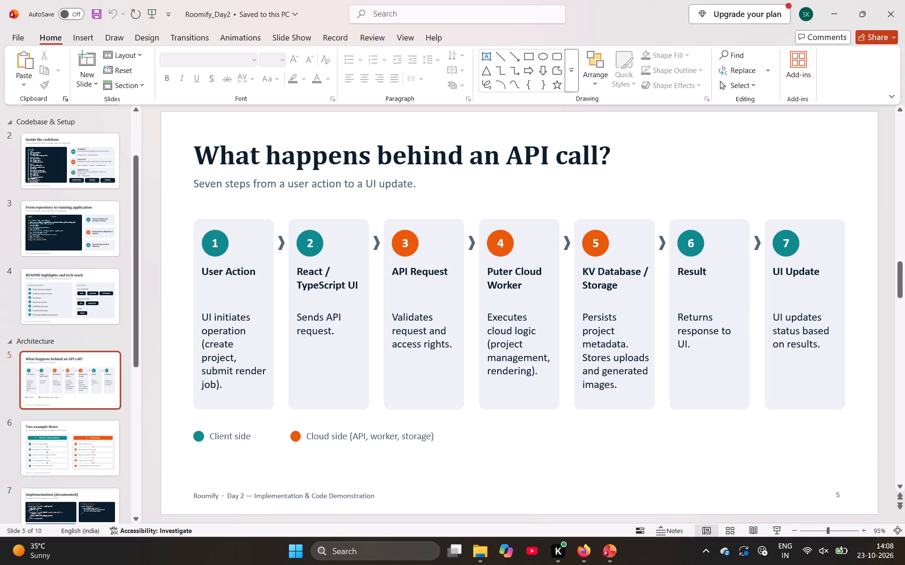
key(Down)
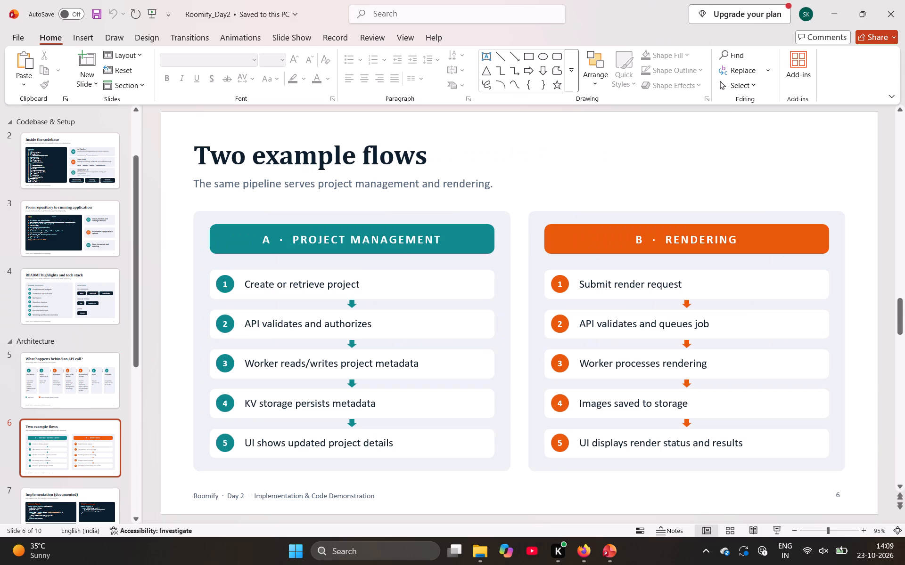
key(Down)
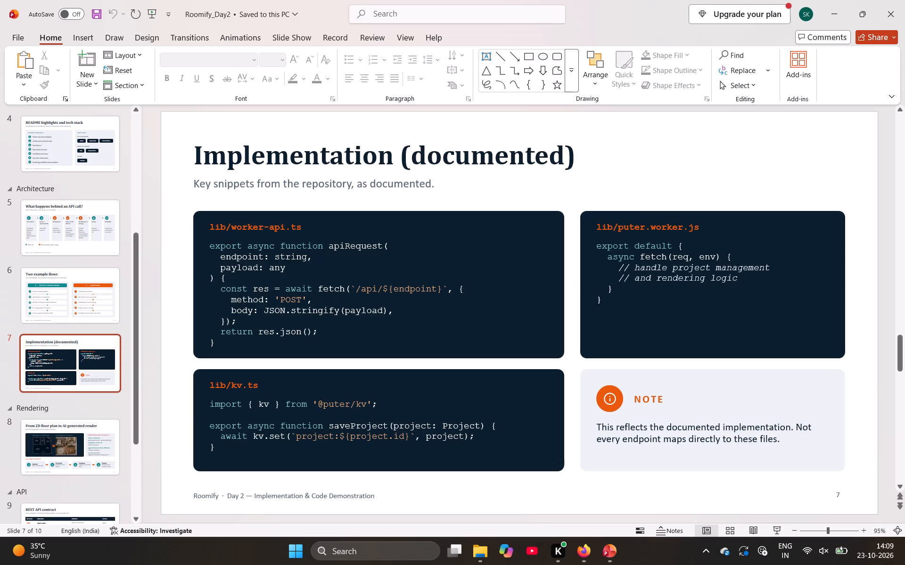
key(Down)
key(Down)
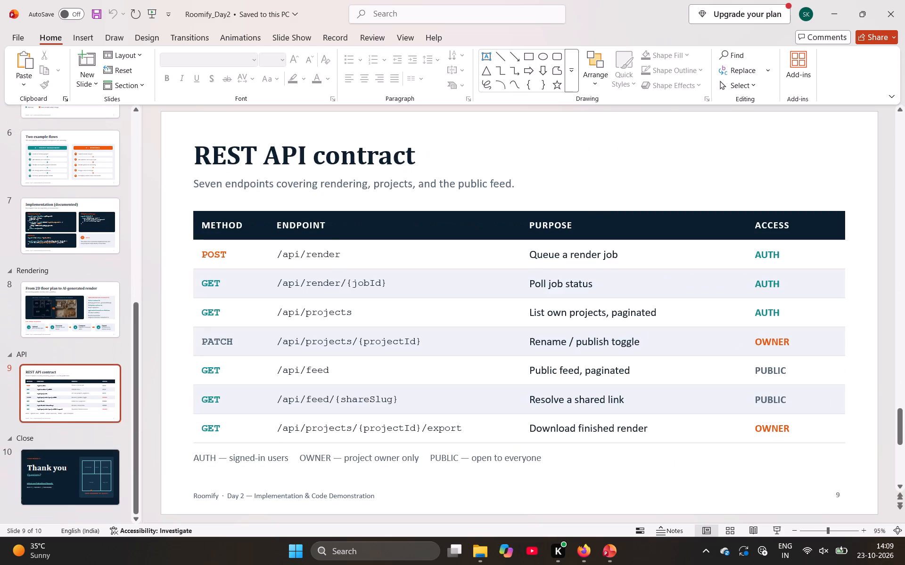
key(Down)
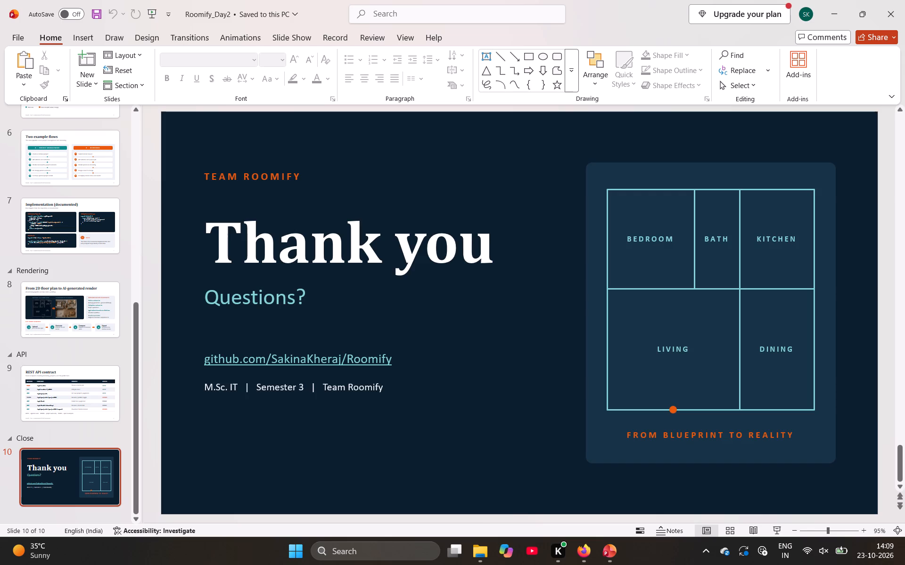
key(Up)
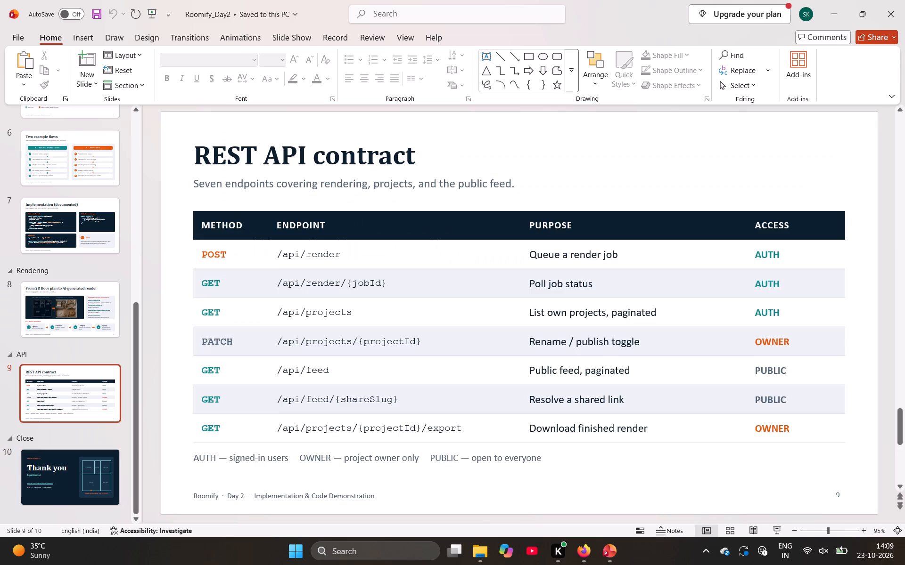
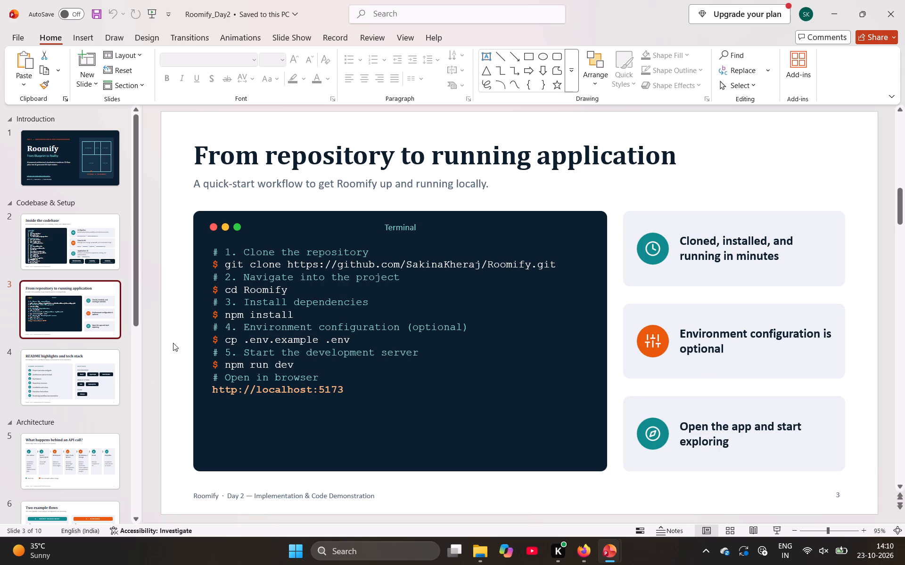
Review the README highlights, implementation, rendering, REST API contract and closing slides to check the deck's order.
scroll(97, 381, down, 1)
click(69, 290)
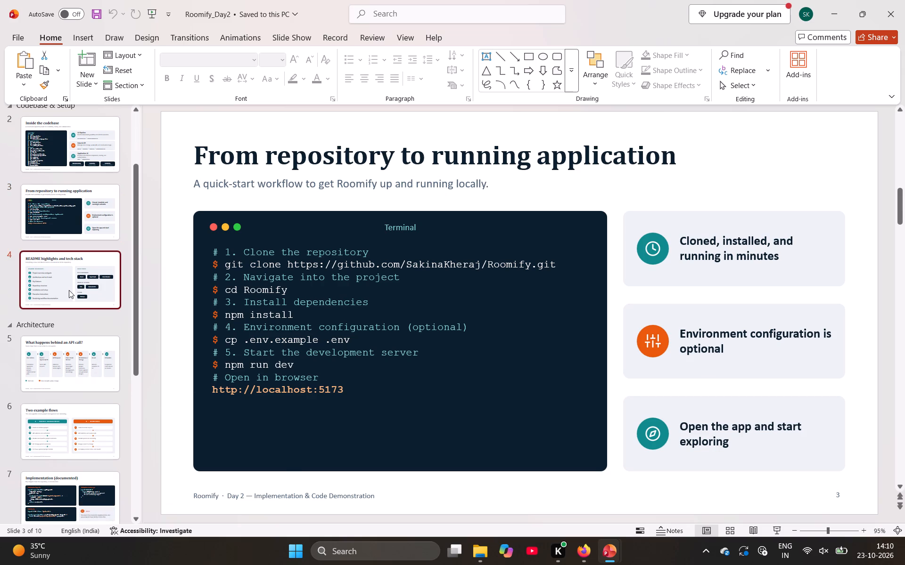
scroll(30, 432, down, 1)
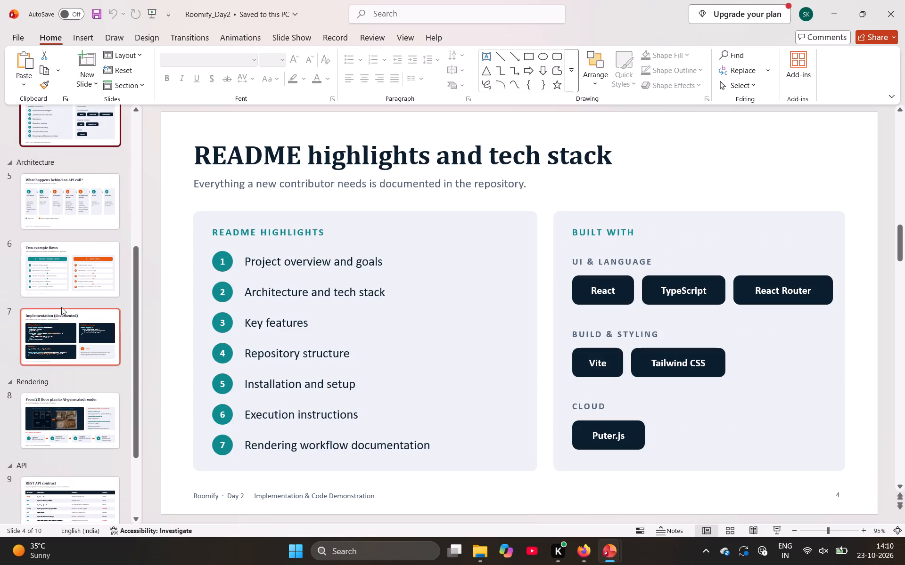
click(59, 345)
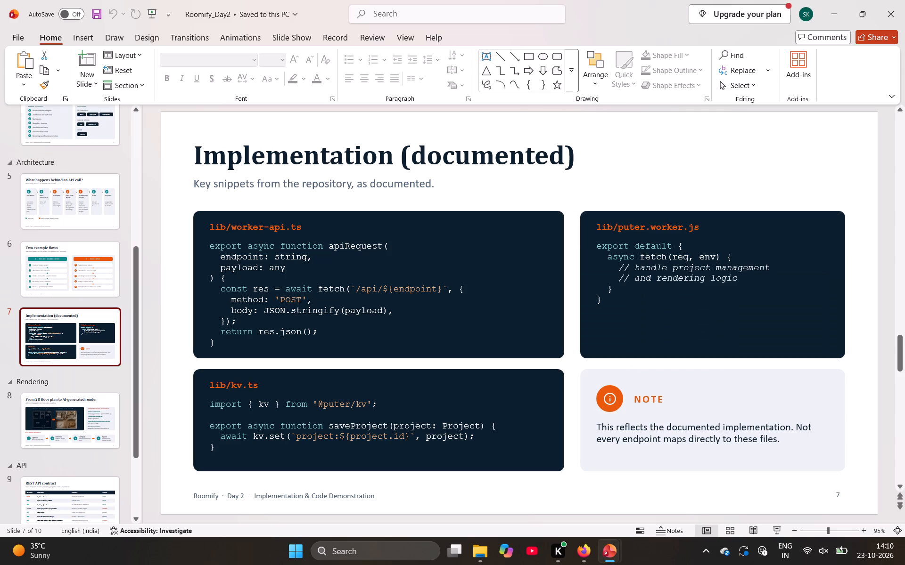
click(55, 405)
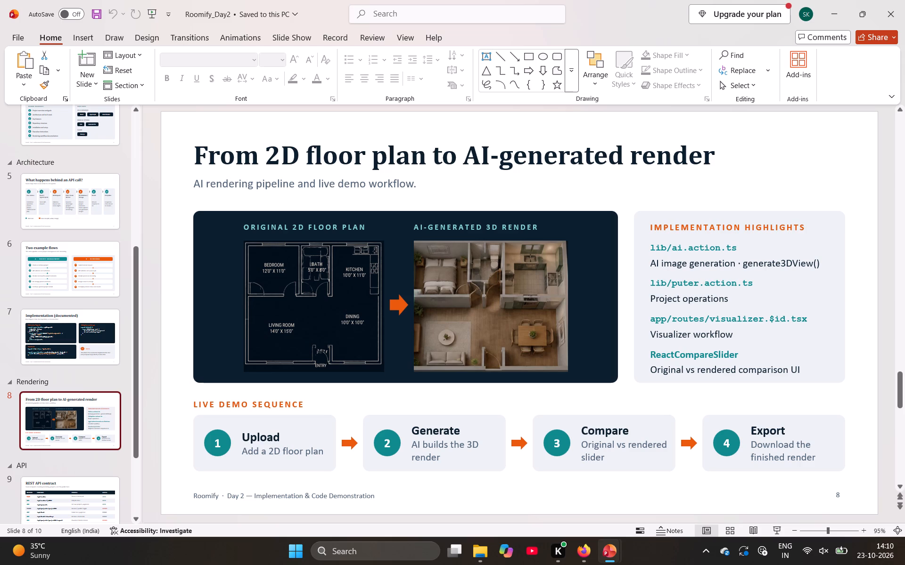
click(75, 517)
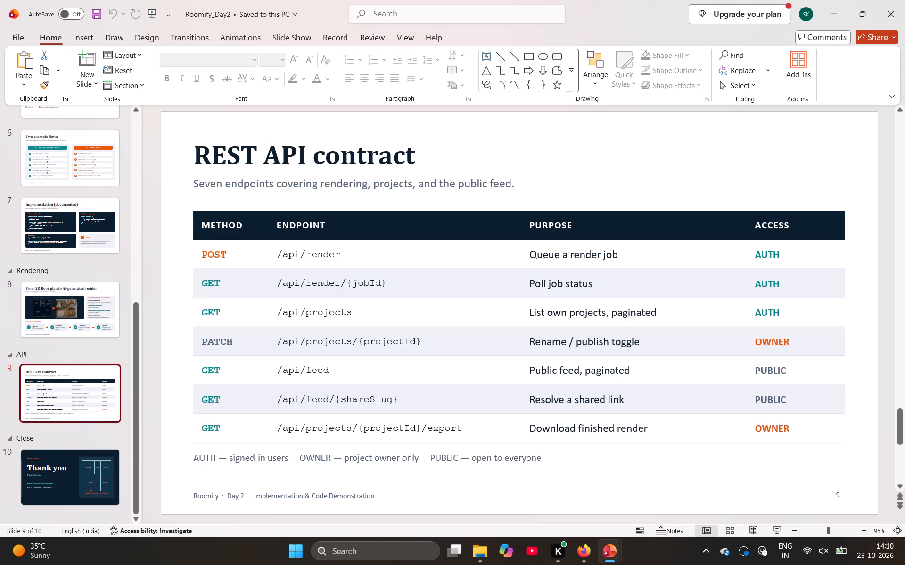
scroll(268, 432, down, 1)
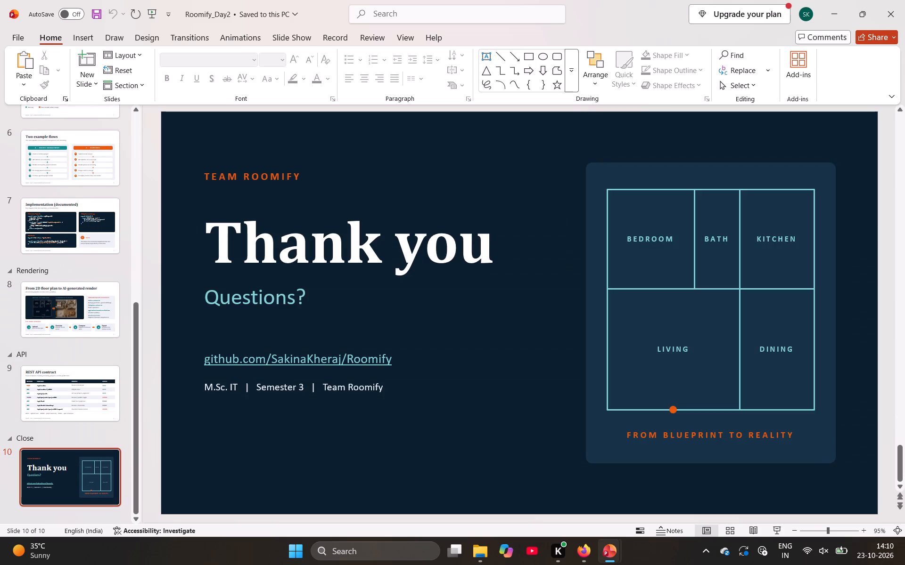
Move the REST API contract slide into the Architecture section, directly after "What happens behind an API call?".
click(96, 409)
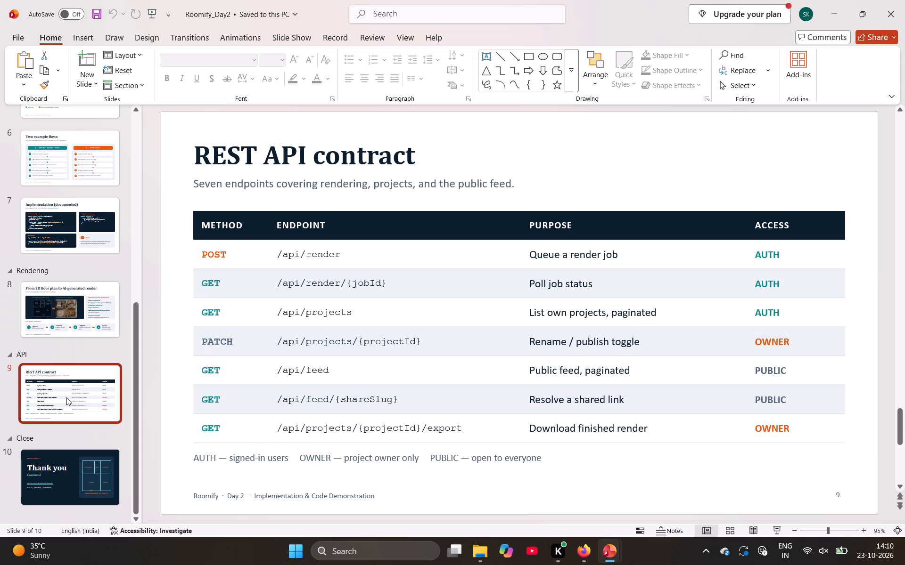
drag(66, 397, 64, 167)
scroll(68, 235, up, 2)
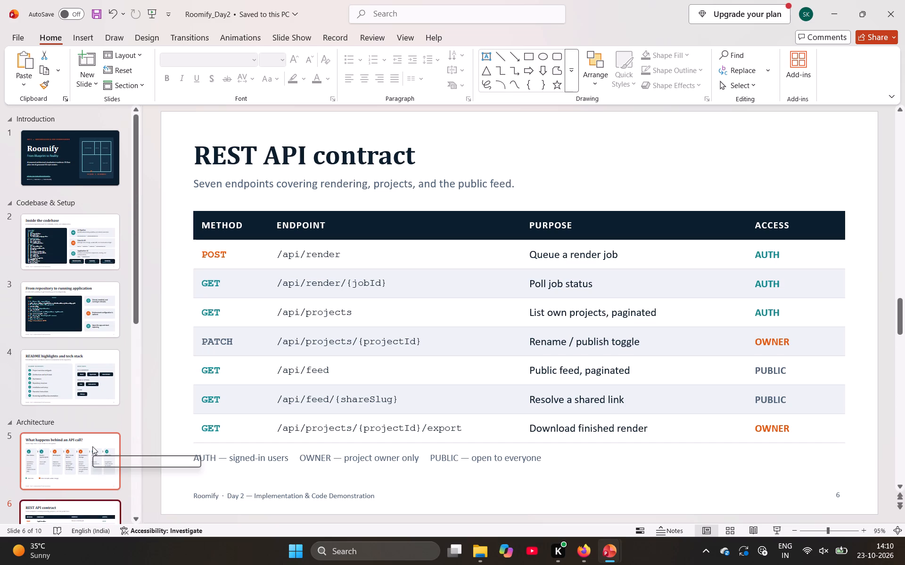
Review the slide sequence from the opening slides through the REST API contract slide to check how the new order flows.
key(Left)
key(Up)
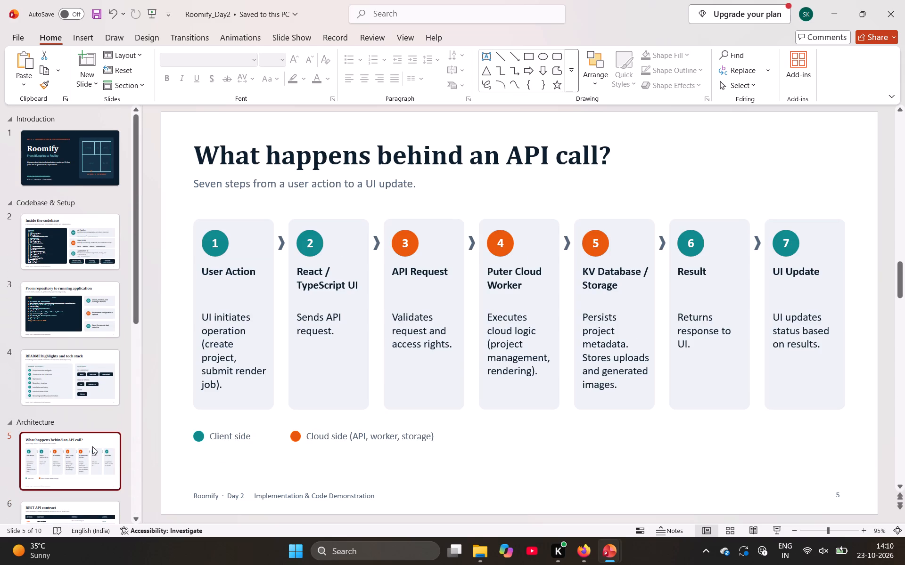
key(Up)
key(Up)
key(Up)
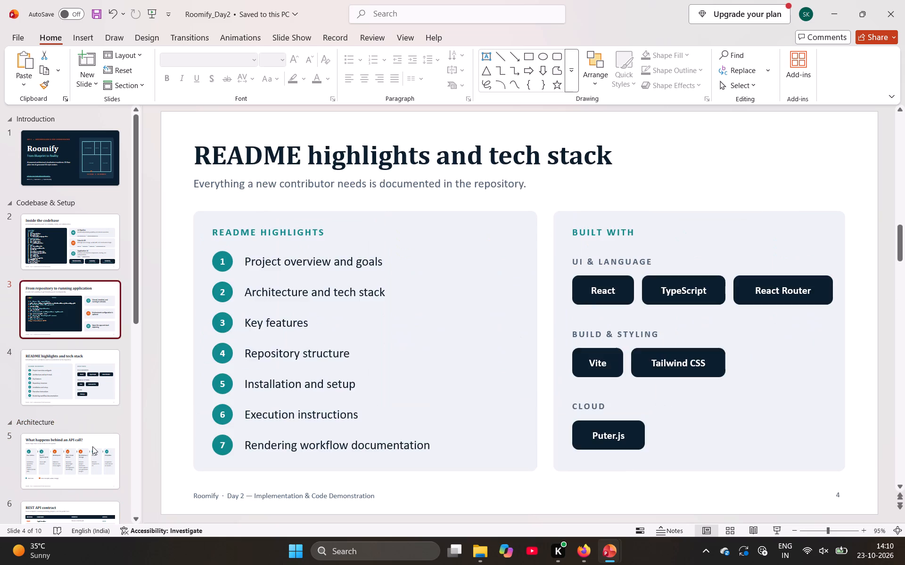
key(Up)
key(Up)
key(Up)
key(Down)
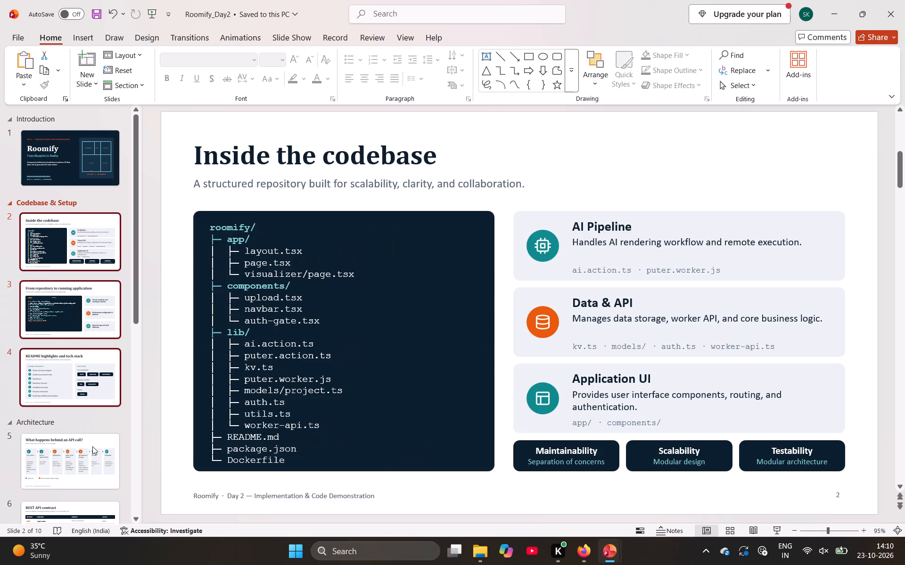
key(Down)
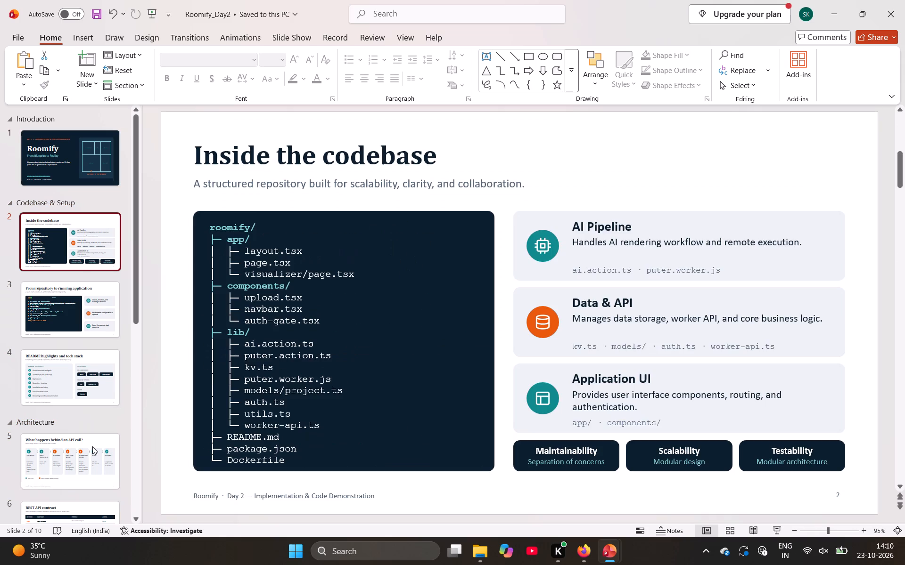
key(Up)
key(Up)
key(Down)
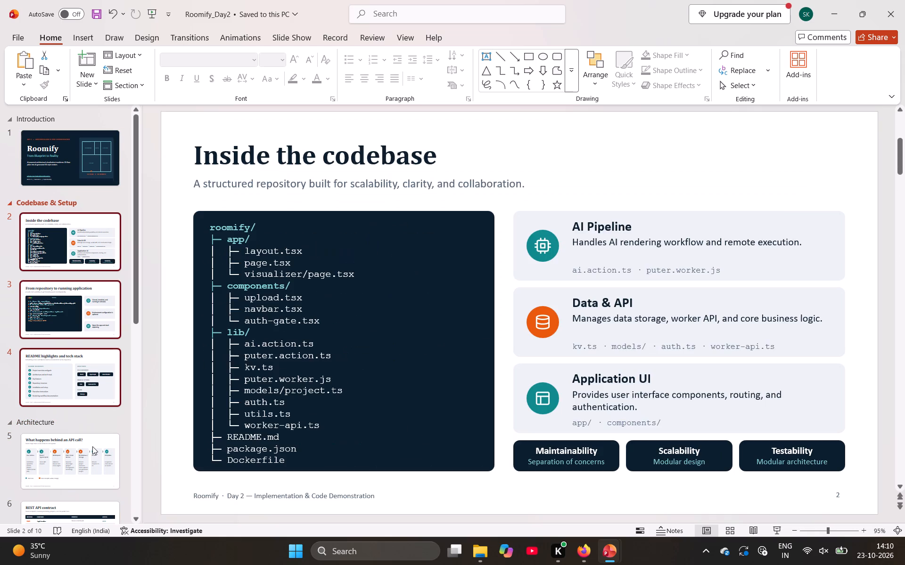
key(Down)
key(Down)
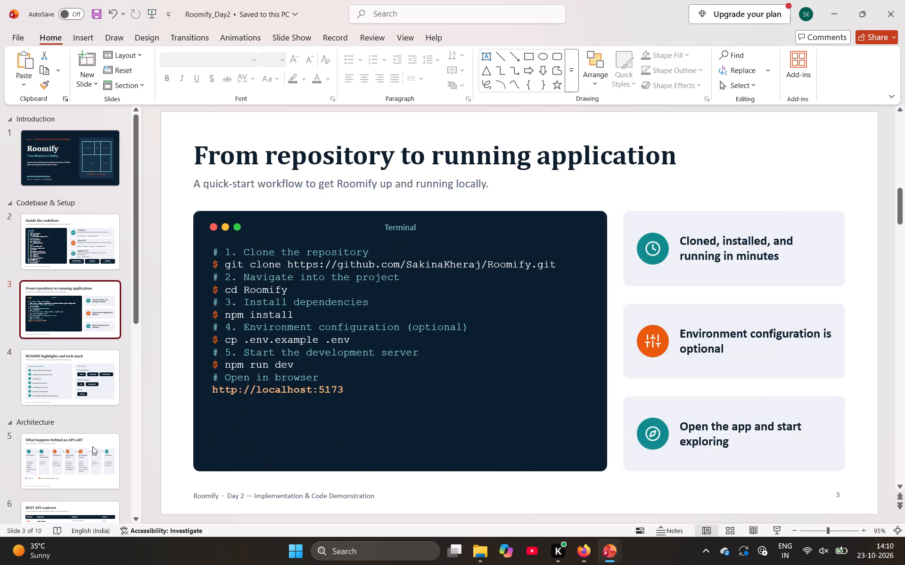
key(Down)
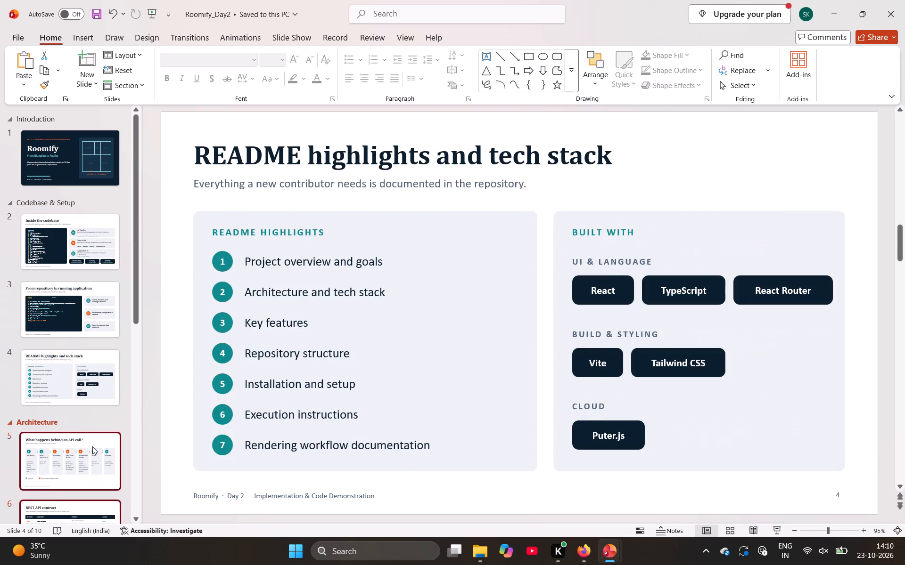
key(Down)
key(Down)
key(Down)
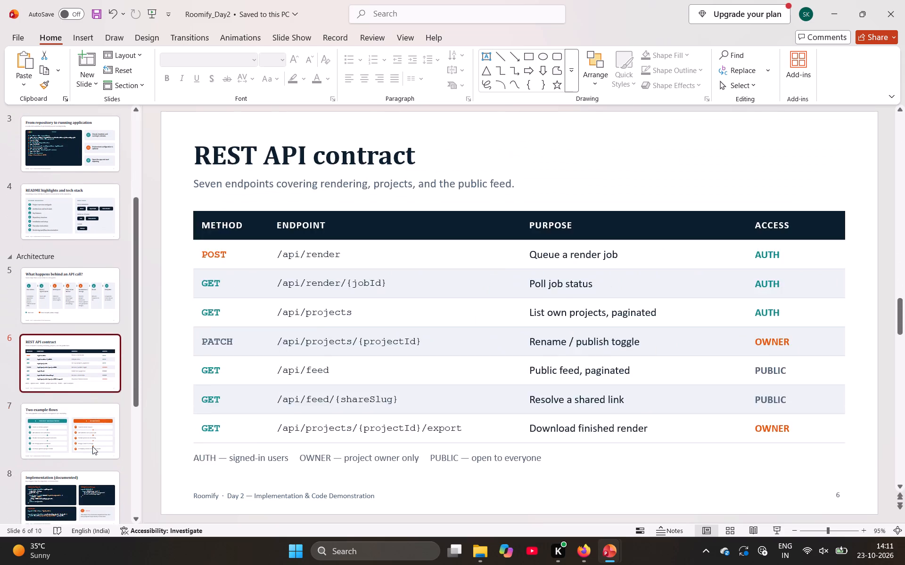
key(Down)
key(Up)
Move the REST API contract slide ahead of "What happens behind an API call?", as the first slide in the Architecture section.
scroll(92, 446, up, 2)
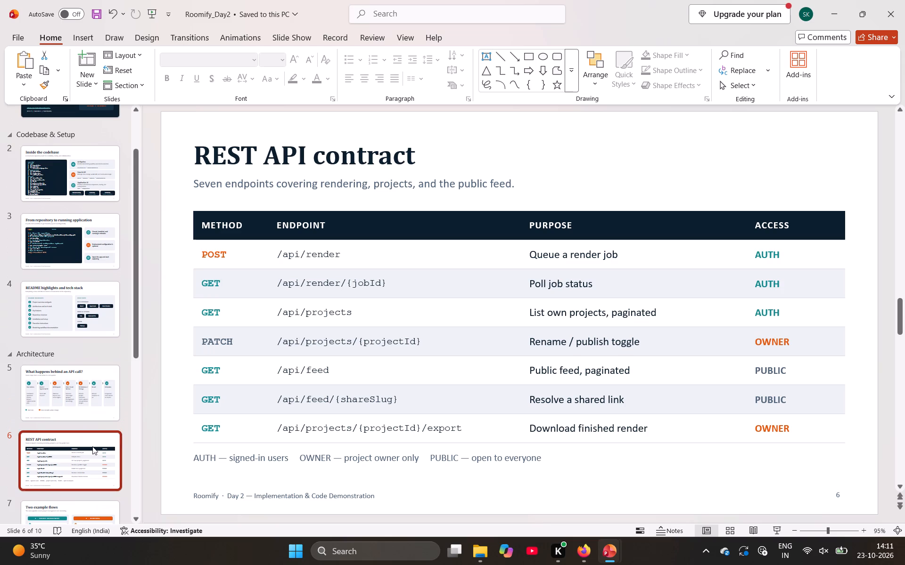
key(Up)
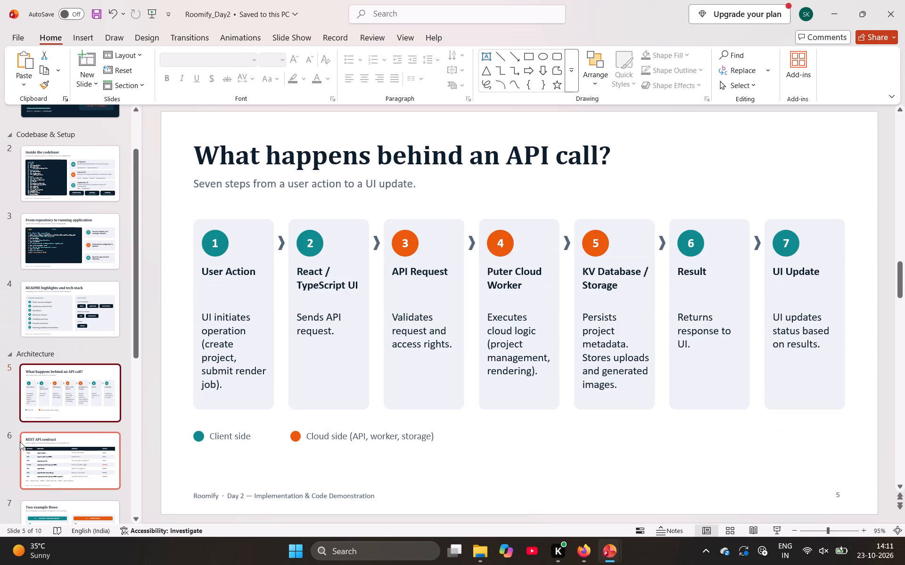
drag(32, 446, 30, 358)
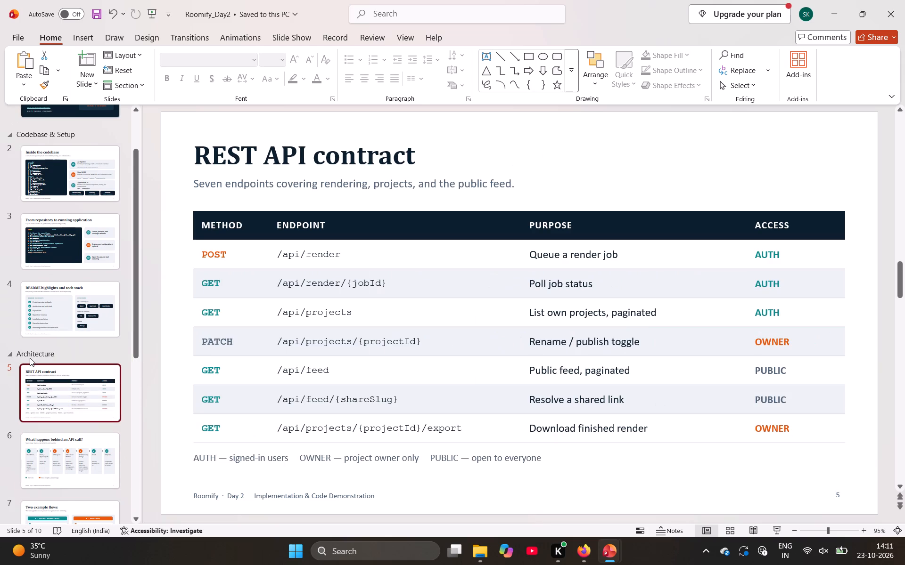
Review the slides from the REST API contract through "From 2D floor plan to AI-generated render" to check the new order.
key(Down)
key(Down)
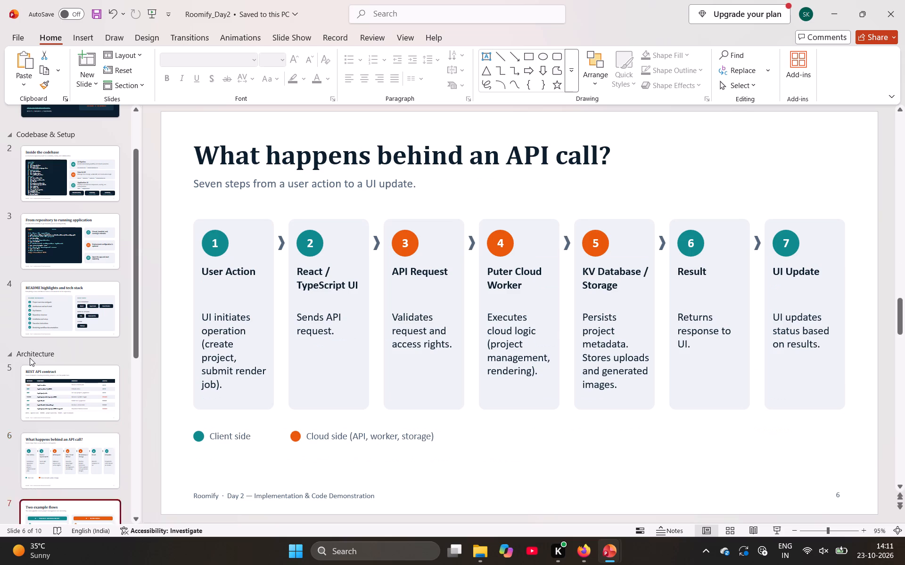
key(Down)
key(Down)
key(Down)
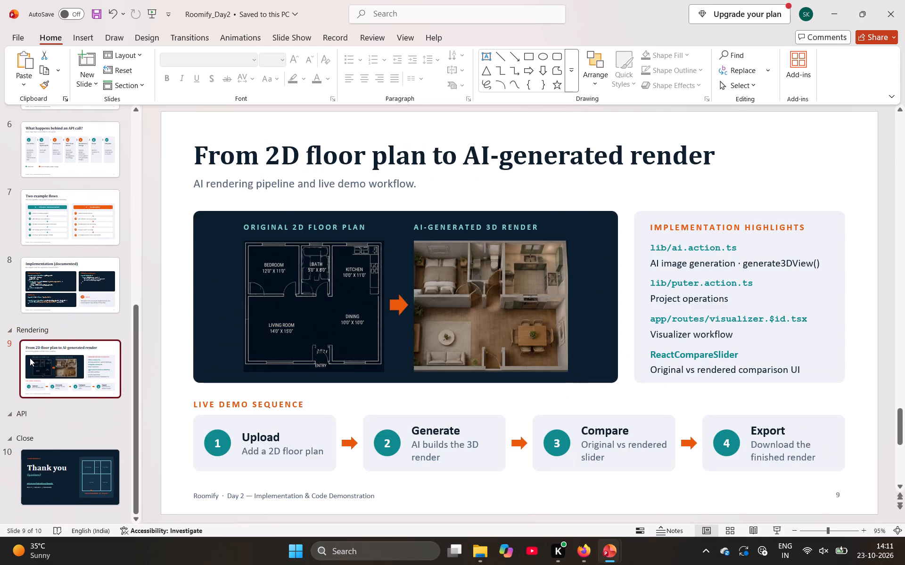
Export the presentation as a PDF named Roomify_Day2 in the Downloads folder, optimized for standard publishing.
click(18, 39)
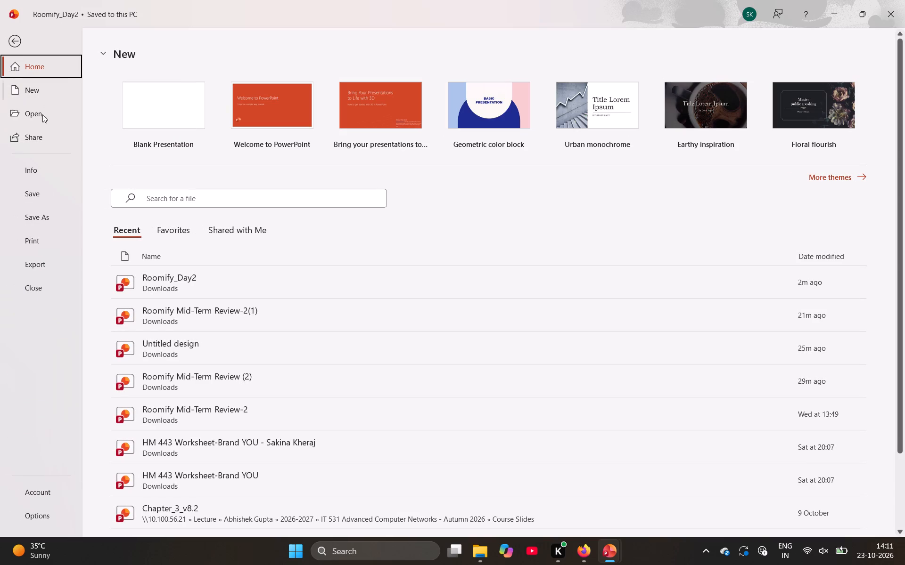
click(41, 266)
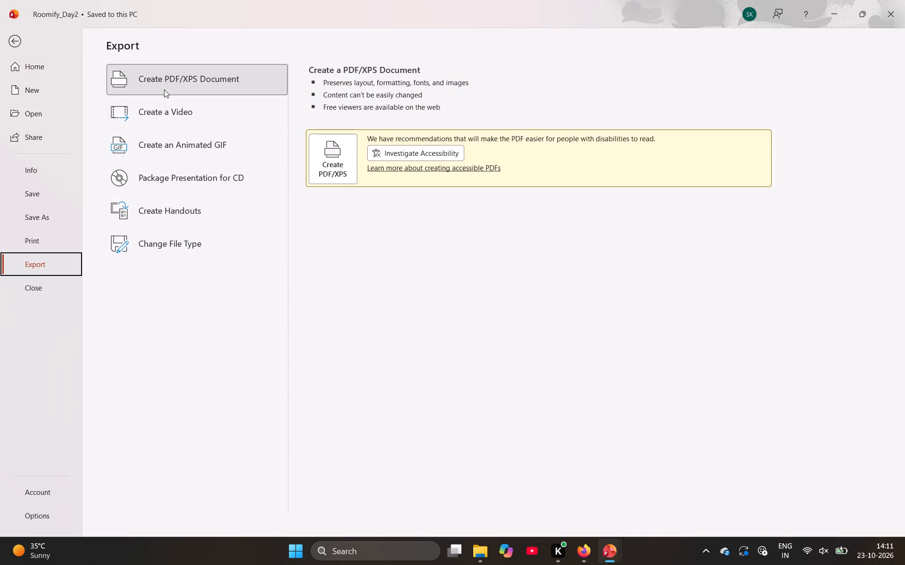
click(329, 162)
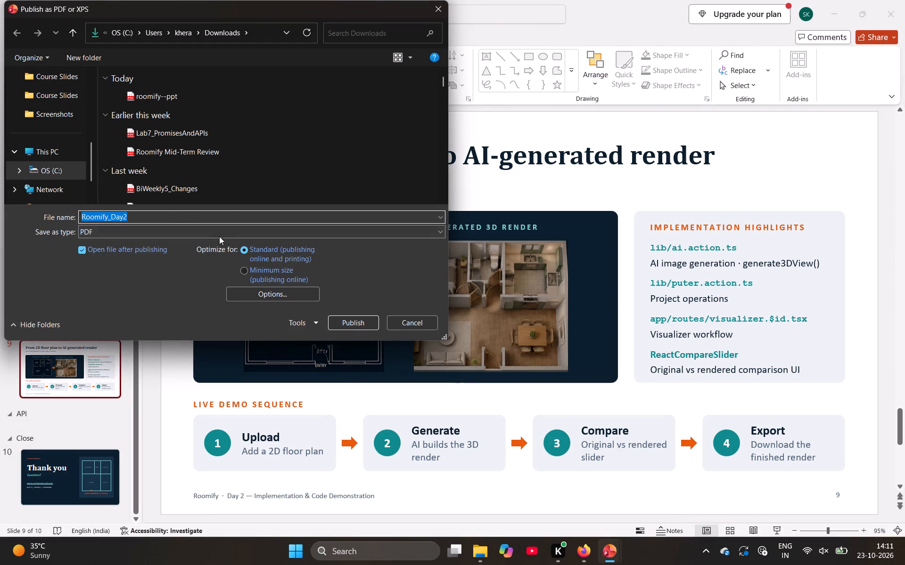
click(361, 324)
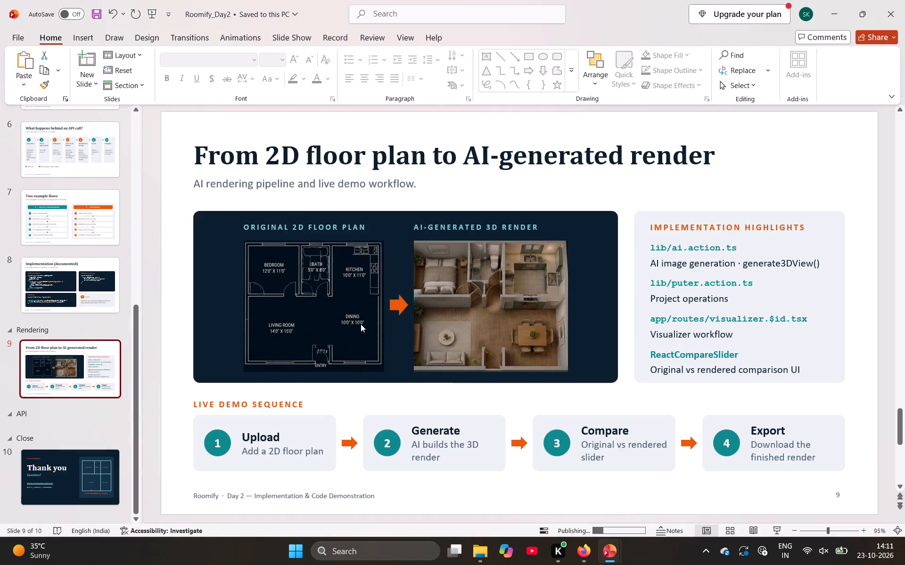
Switch to Firefox and dismiss the pending file upload dialog without choosing a file.
key(alt+Tab)
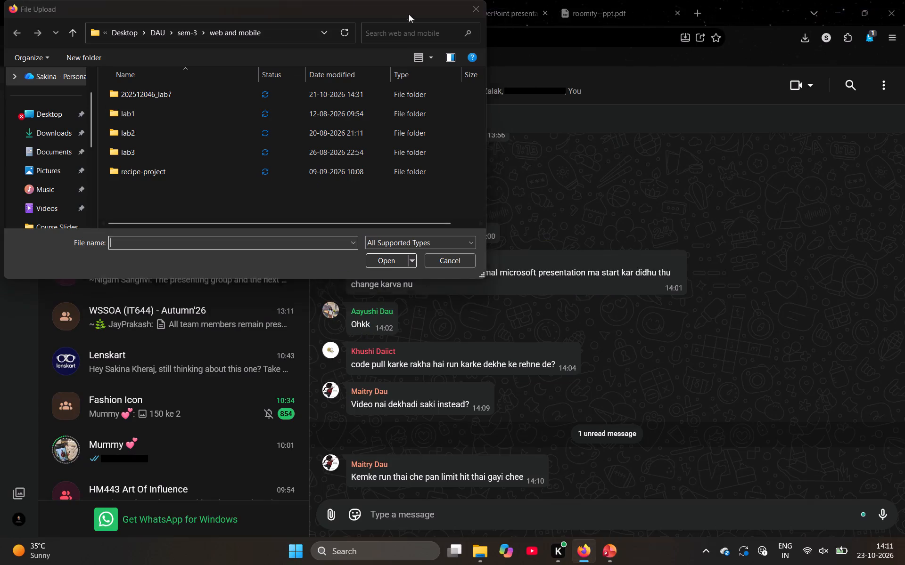
click(438, 259)
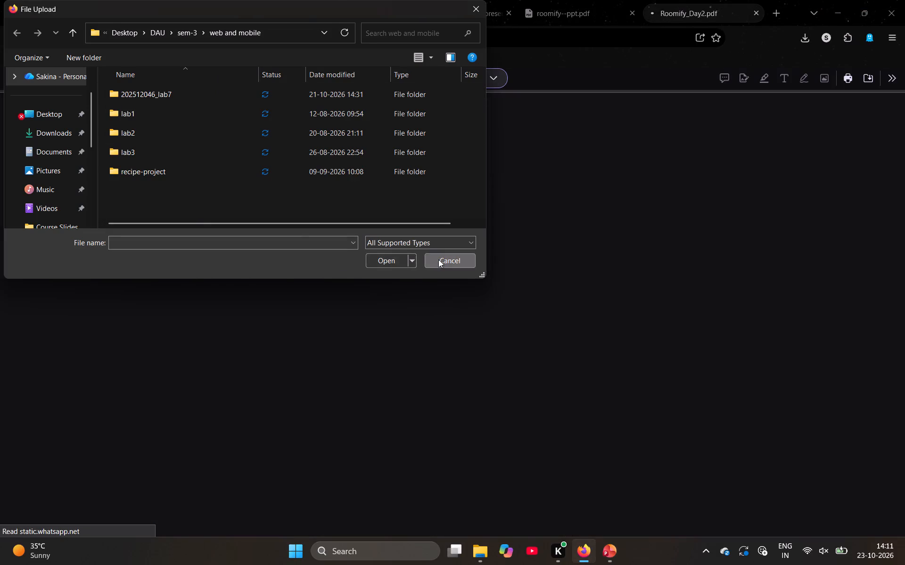